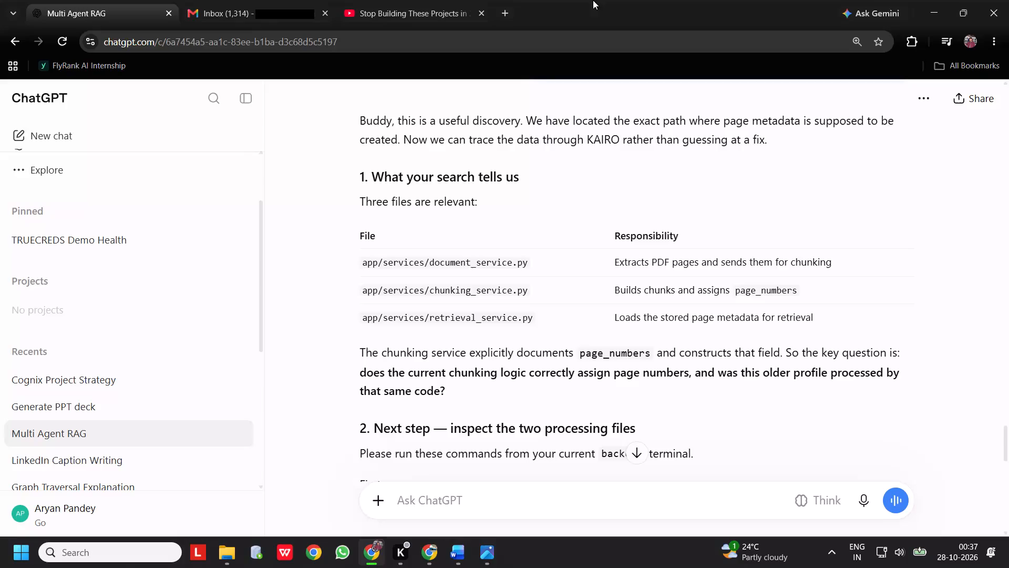
Open a new blank browser tab alongside the existing ones.
{"action": "left_click", "coordinate": [502, 6]}
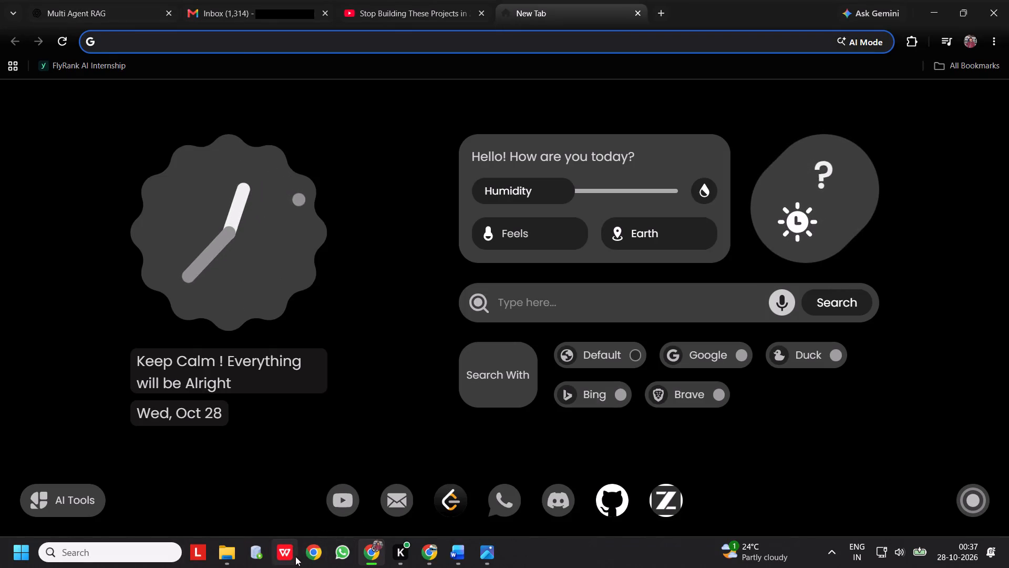
Find Microsoft Edge with the Windows search using "edg" and open it.
{"action": "left_click", "coordinate": [106, 561]}
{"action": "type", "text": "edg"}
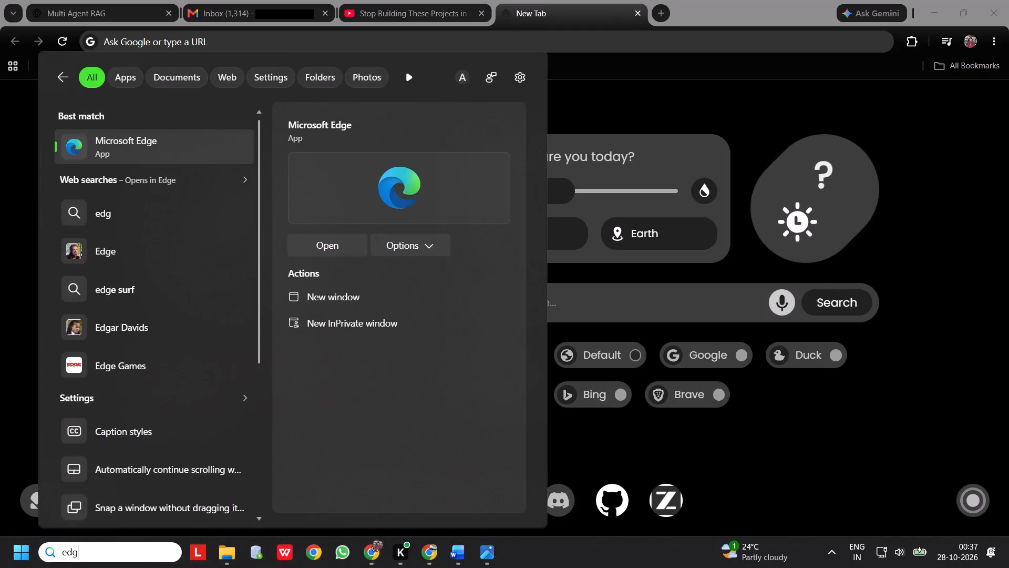
{"action": "left_click", "coordinate": [335, 247]}
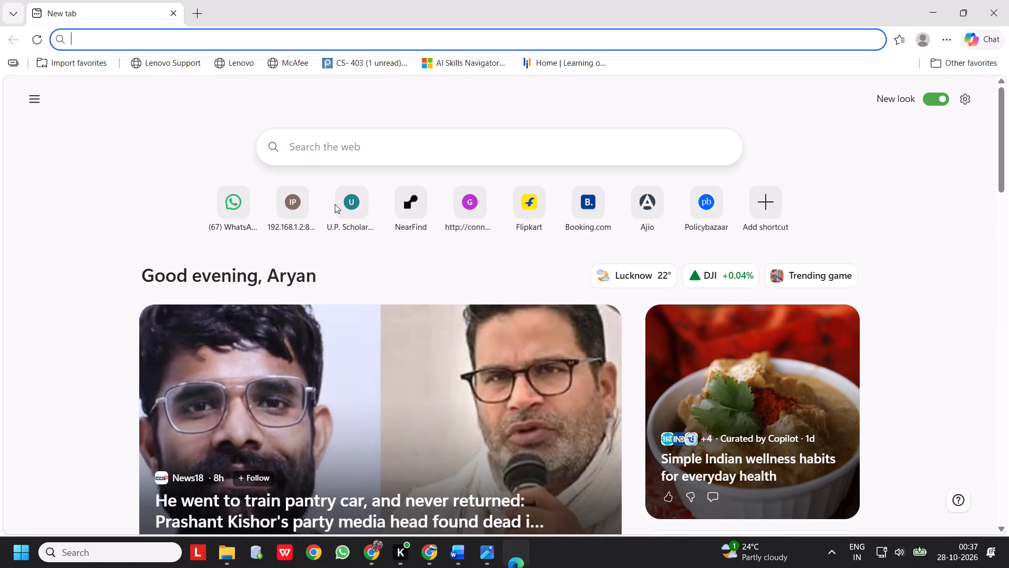
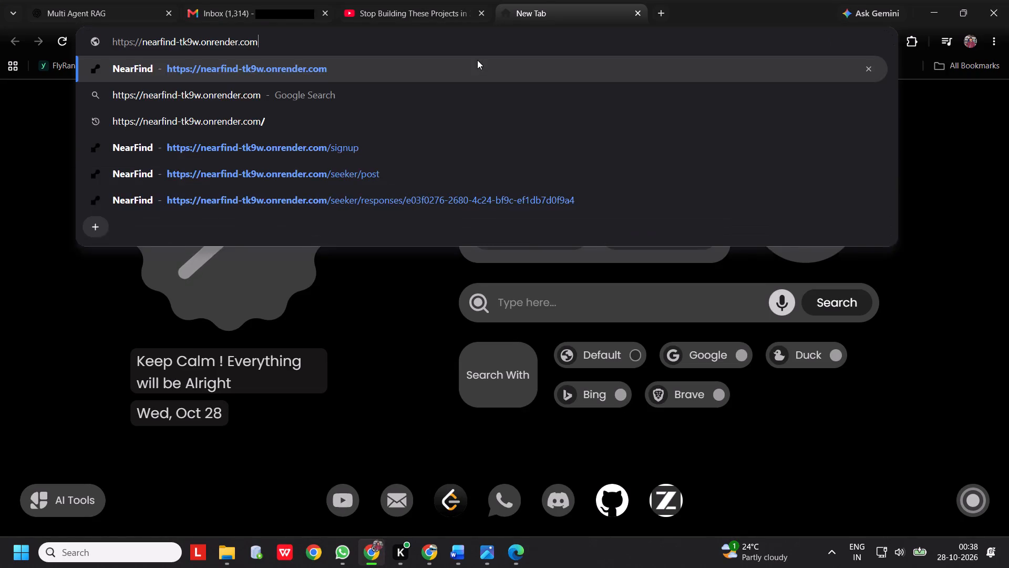
{"action": "key", "text": "Return"}
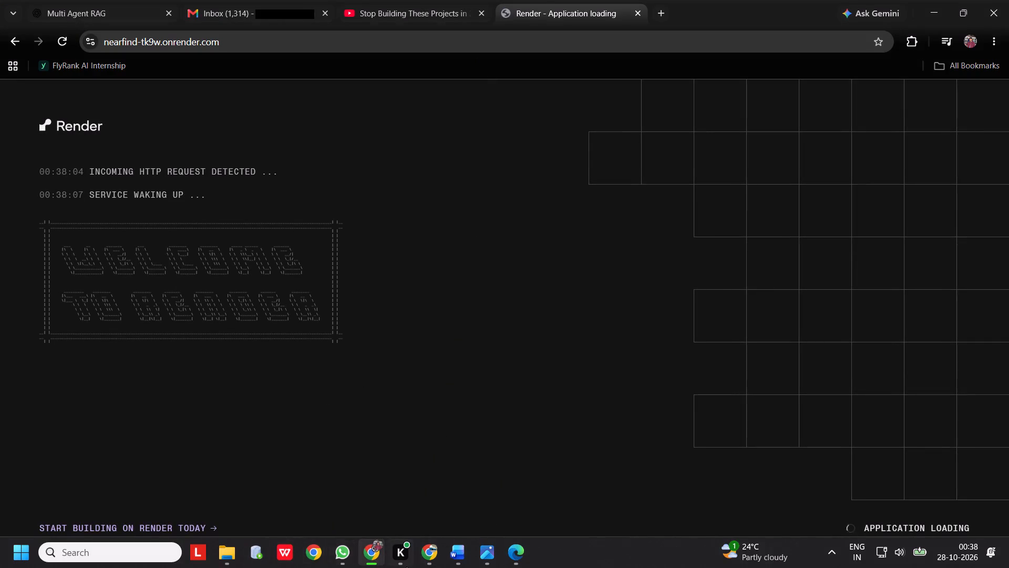
Switch to Microsoft Edge and check the loading progress of the nearfind-tk9w.onrender.com page there.
{"action": "left_click", "coordinate": [515, 561]}
{"action": "scroll", "coordinate": [476, 388], "scroll_direction": "down", "scroll_amount": 6}
{"action": "scroll", "coordinate": [476, 388], "scroll_direction": "up", "scroll_amount": 4}
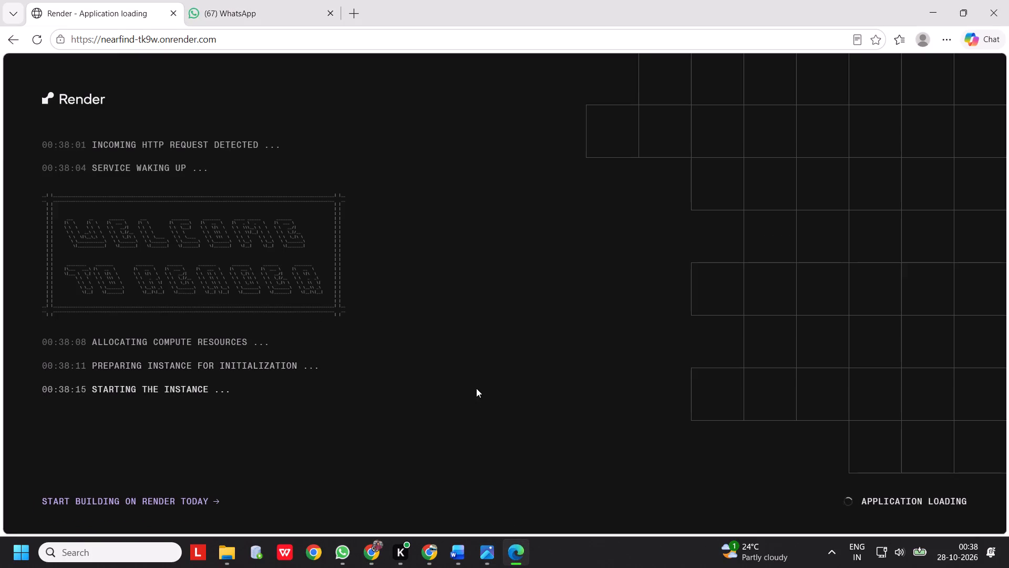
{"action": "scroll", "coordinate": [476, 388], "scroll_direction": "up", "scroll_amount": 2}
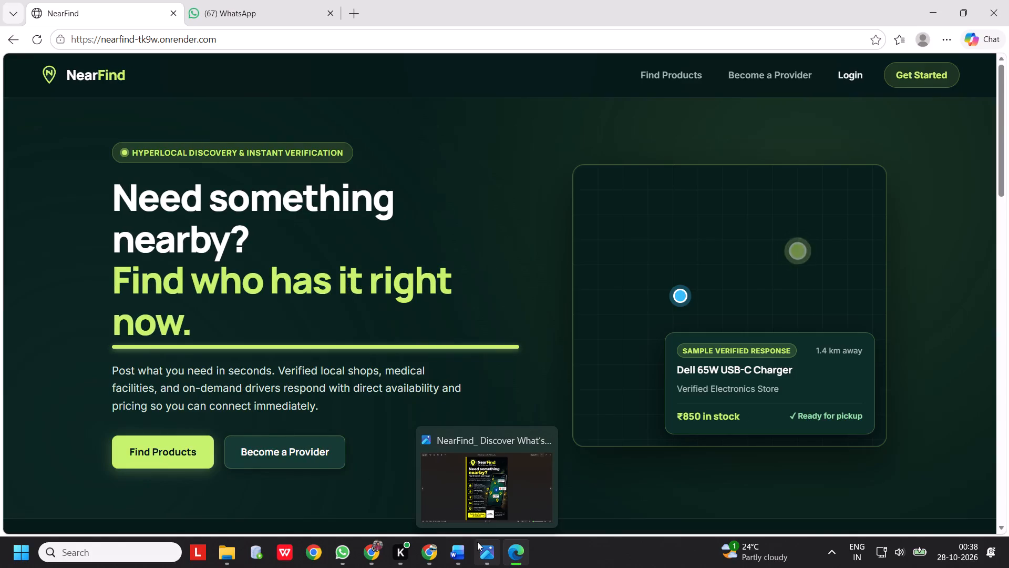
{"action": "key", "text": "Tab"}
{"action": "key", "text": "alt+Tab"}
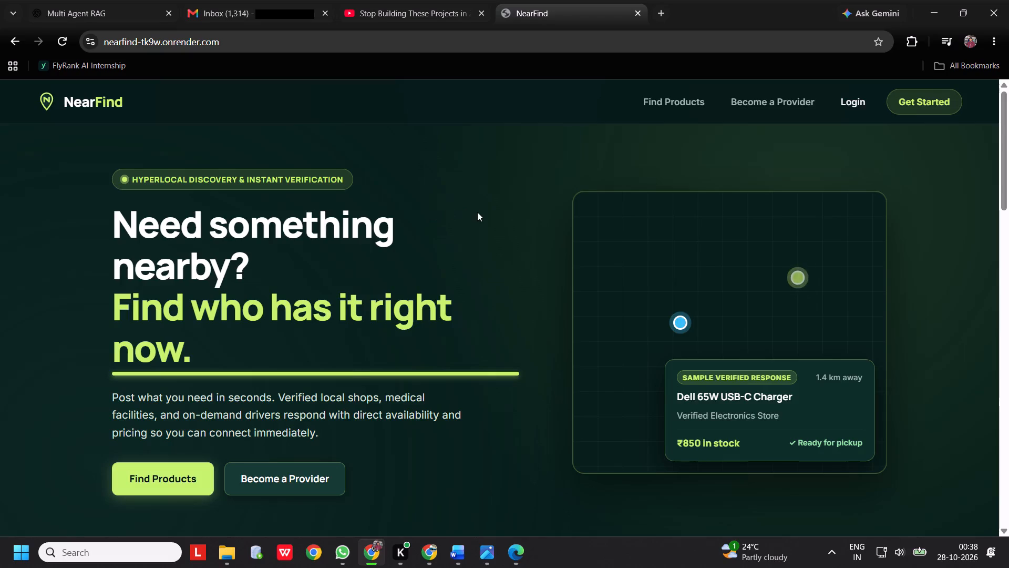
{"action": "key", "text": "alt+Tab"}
Open the Become a Provider sign-up form on the NearFind site and start the Full Name entry.
{"action": "left_click", "coordinate": [274, 443]}
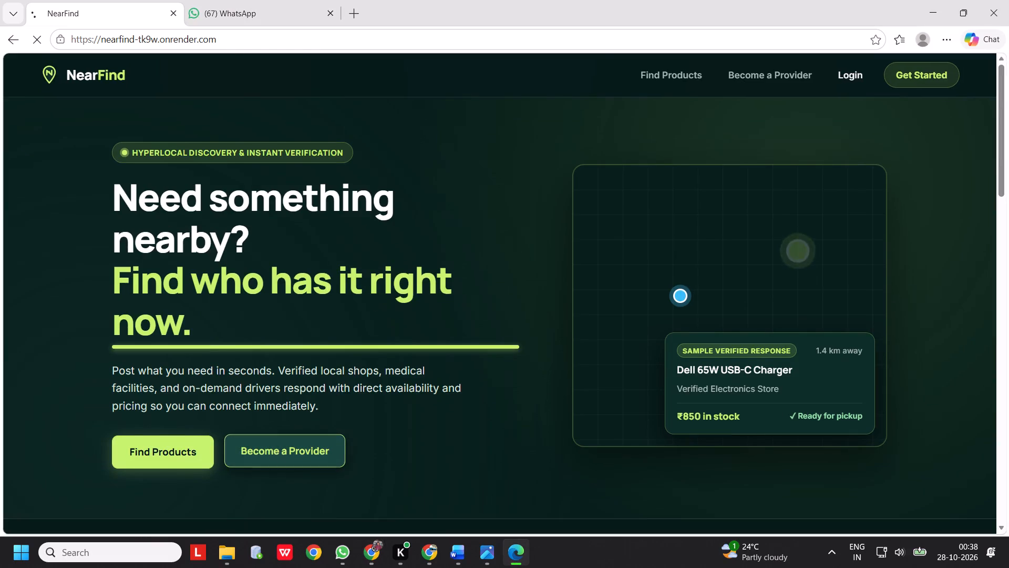
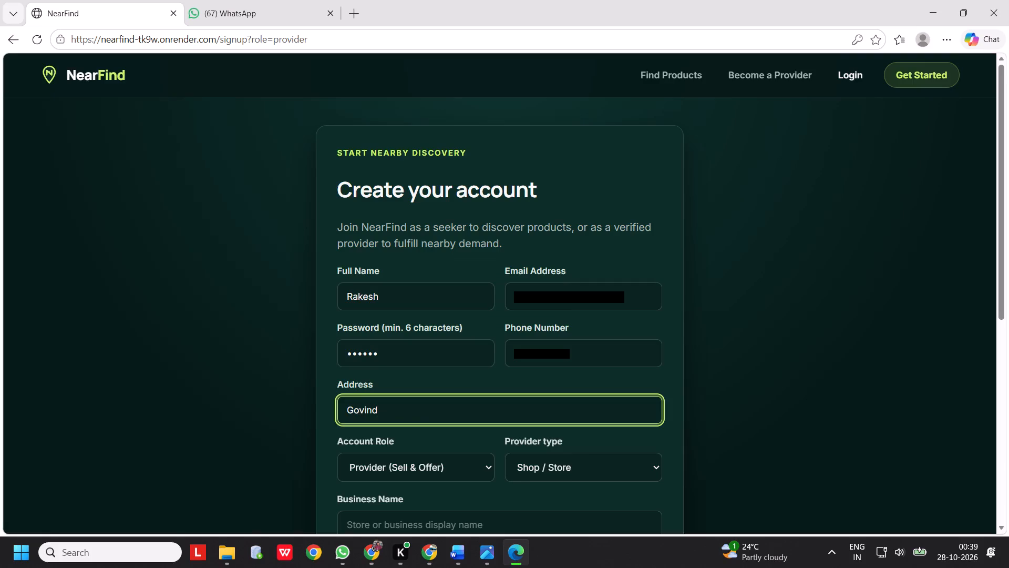
Complete the Address entry with the remaining part of the provider's locality and city.
{"action": "type", "text": "nagar"}
Set the account role to Provider (Sell & Offer) and the provider type to Shop / Store.
{"action": "scroll", "coordinate": [399, 388], "scroll_direction": "down", "scroll_amount": 3}
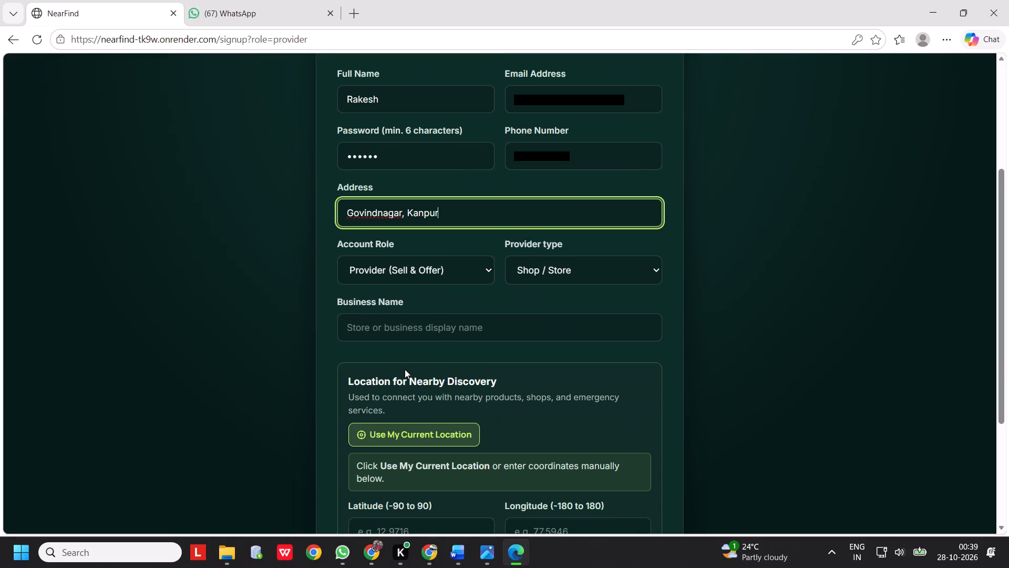
{"action": "left_click", "coordinate": [405, 279]}
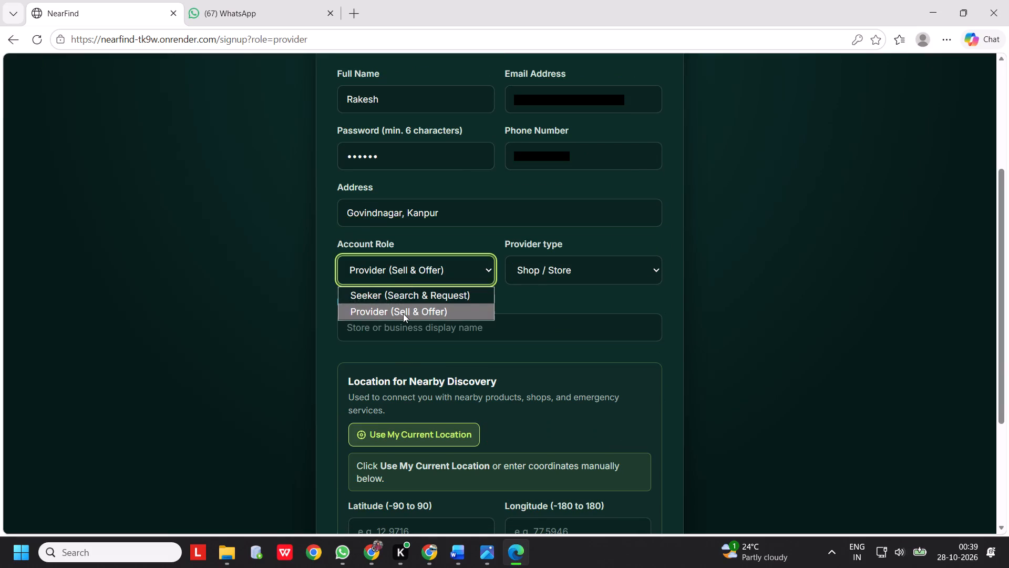
{"action": "left_click", "coordinate": [403, 313]}
{"action": "left_click", "coordinate": [543, 278]}
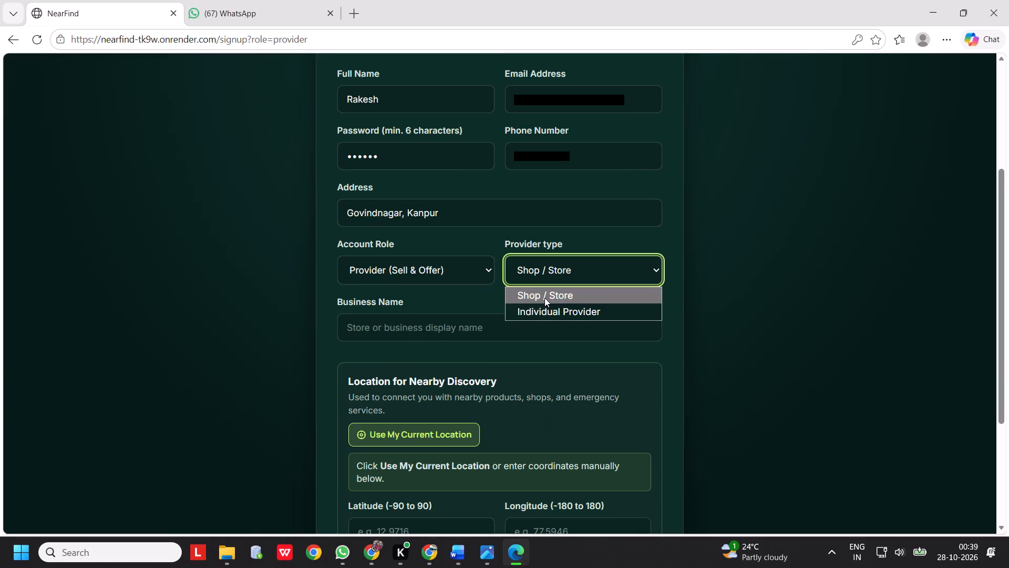
{"action": "left_click", "coordinate": [544, 298]}
Enter Rakesh Multi Purpose Stores as the business name.
{"action": "left_click", "coordinate": [456, 330]}
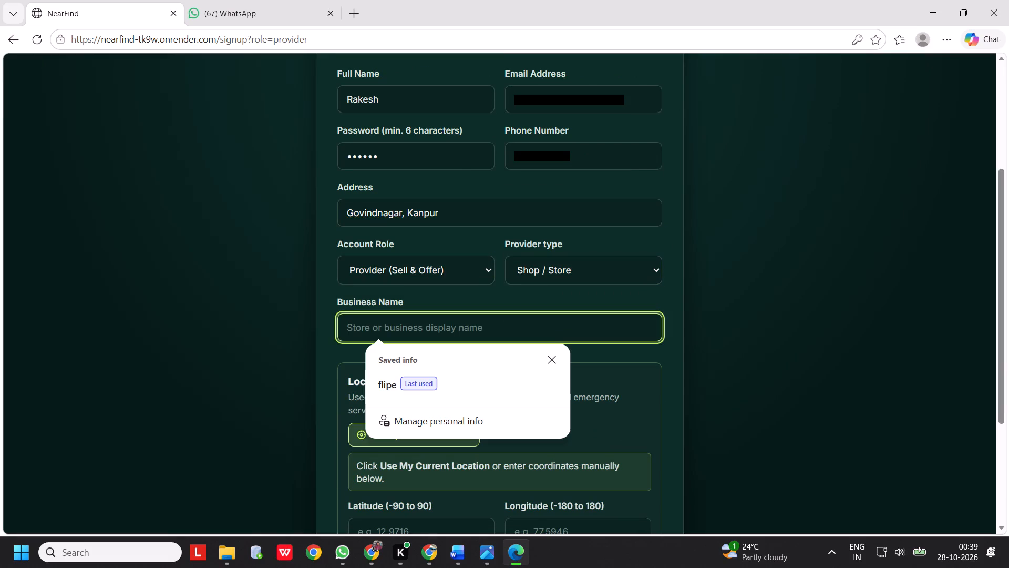
{"action": "type", "text": "akesh"}
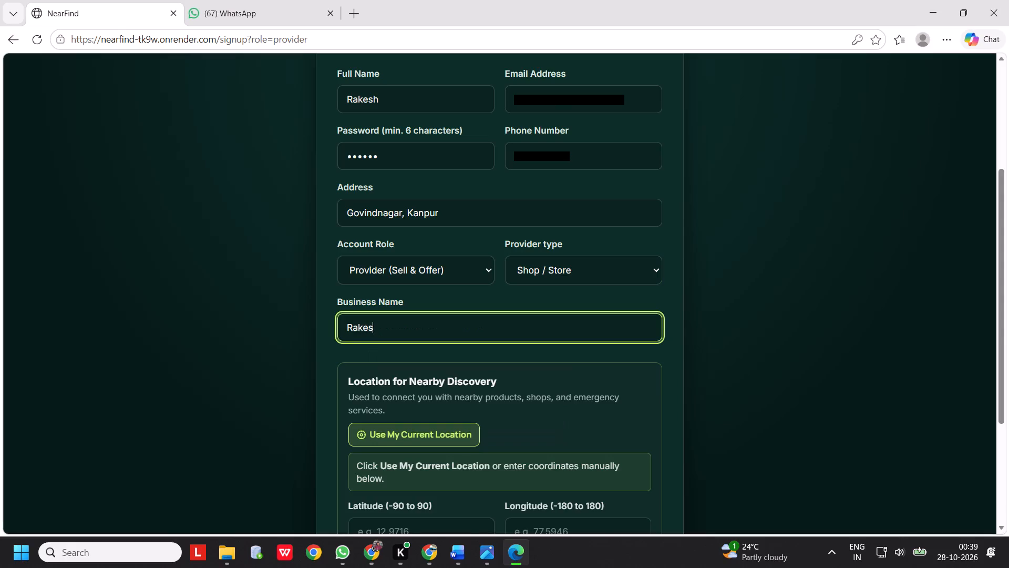
{"action": "key", "text": "space"}
{"action": "key", "text": "BackSpace"}
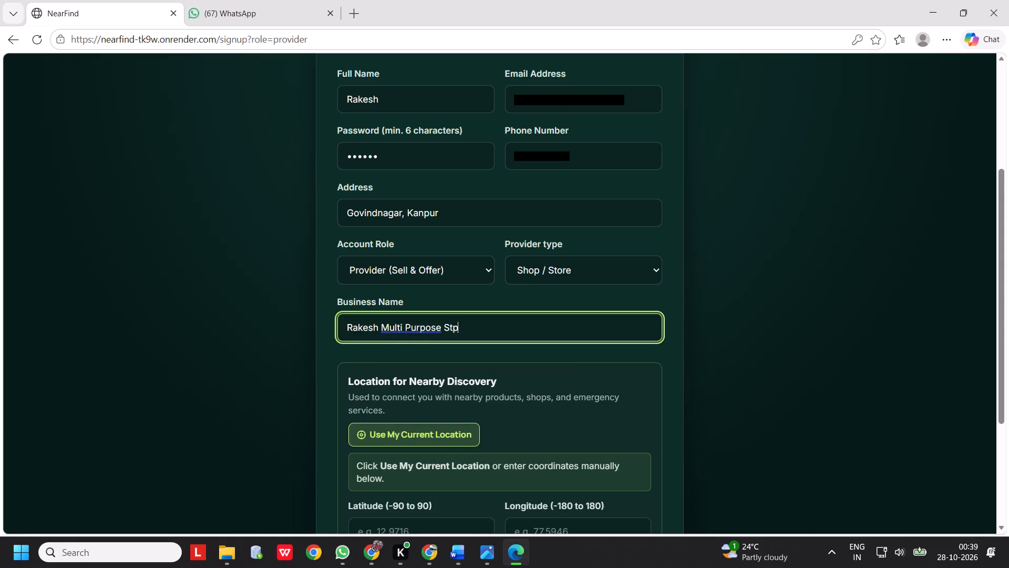
{"action": "key", "text": "BackSpace"}
{"action": "type", "text": "ores"}
Fill in the nearby-discovery coordinates using the device's current location.
{"action": "scroll", "coordinate": [452, 328], "scroll_direction": "down", "scroll_amount": 2}
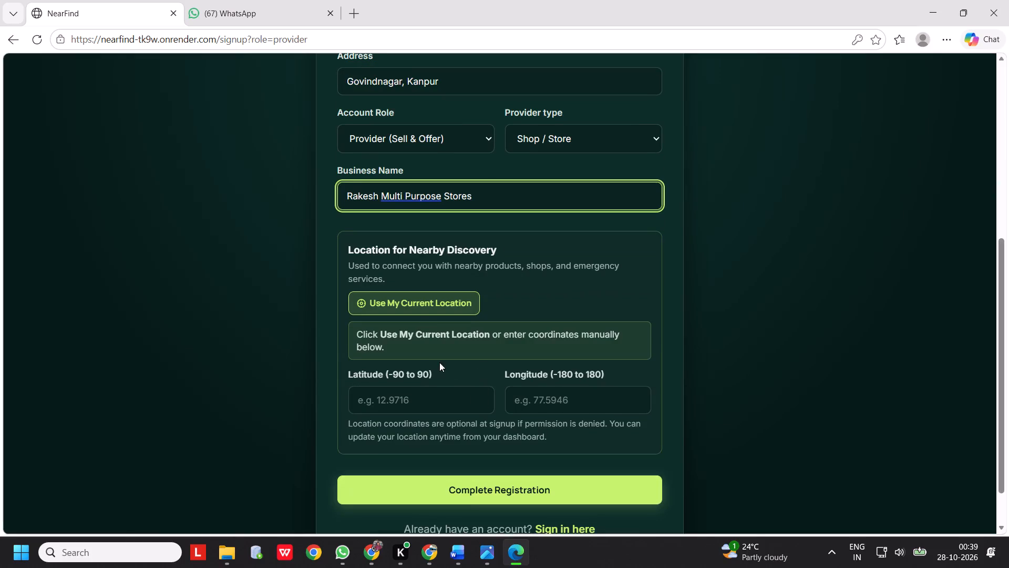
{"action": "left_click", "coordinate": [415, 296]}
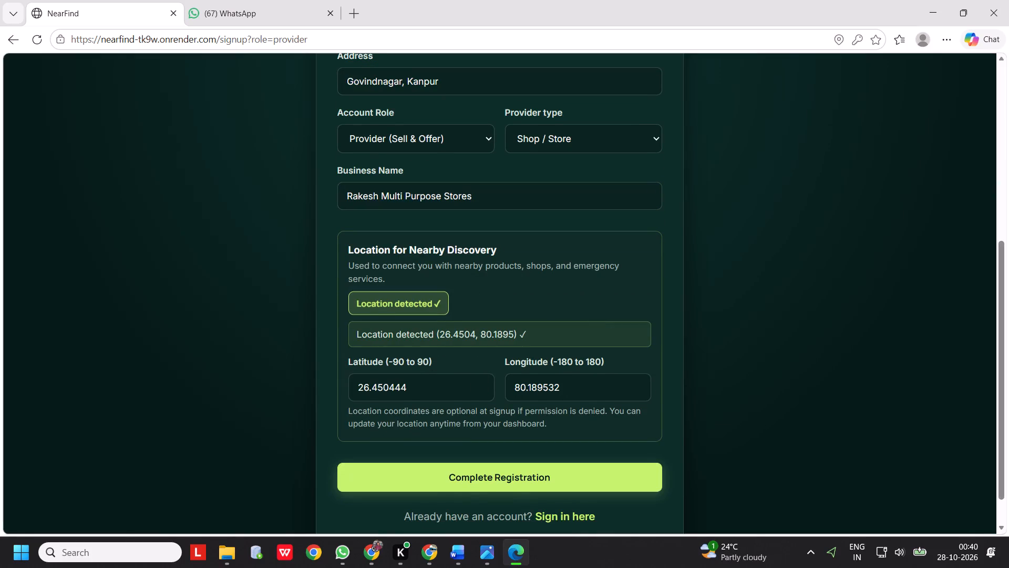
Select the entire Latitude value in the nearby-discovery location section.
{"action": "left_click", "coordinate": [356, 397]}
{"action": "left_click_drag", "start_coordinate": [434, 388], "coordinate": [301, 395]}
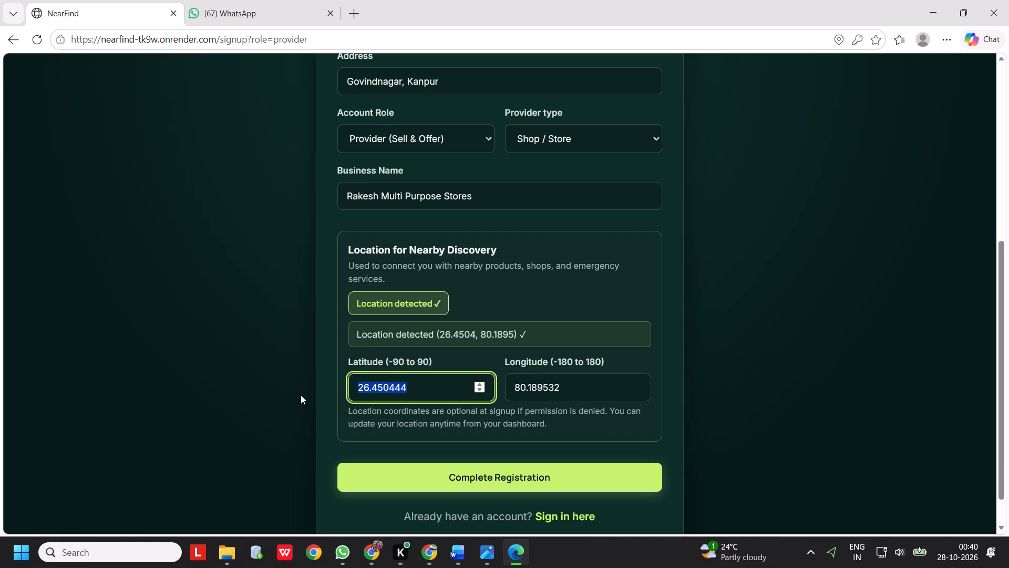
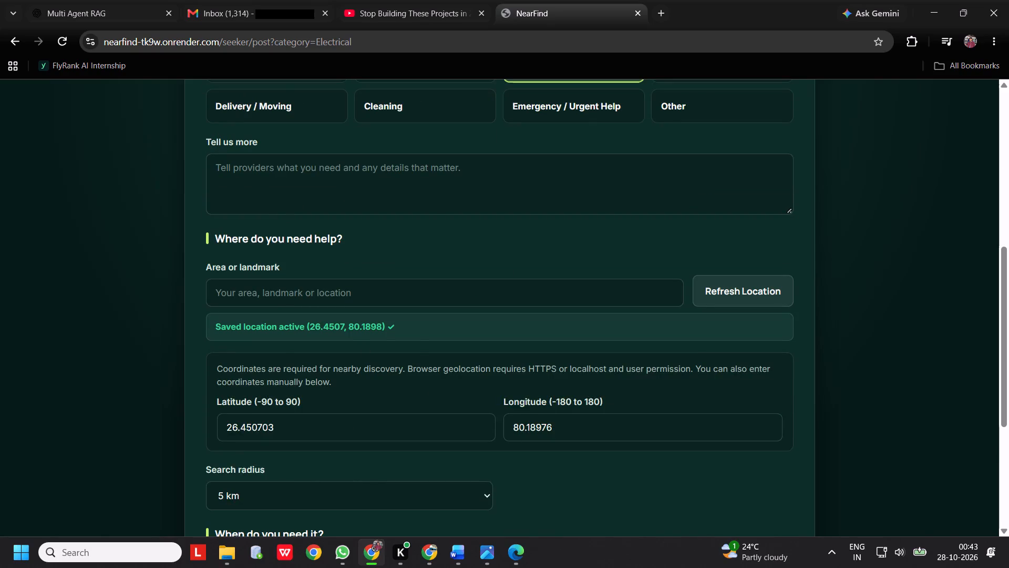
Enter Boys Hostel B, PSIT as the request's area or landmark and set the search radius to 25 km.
{"action": "left_click", "coordinate": [448, 299]}
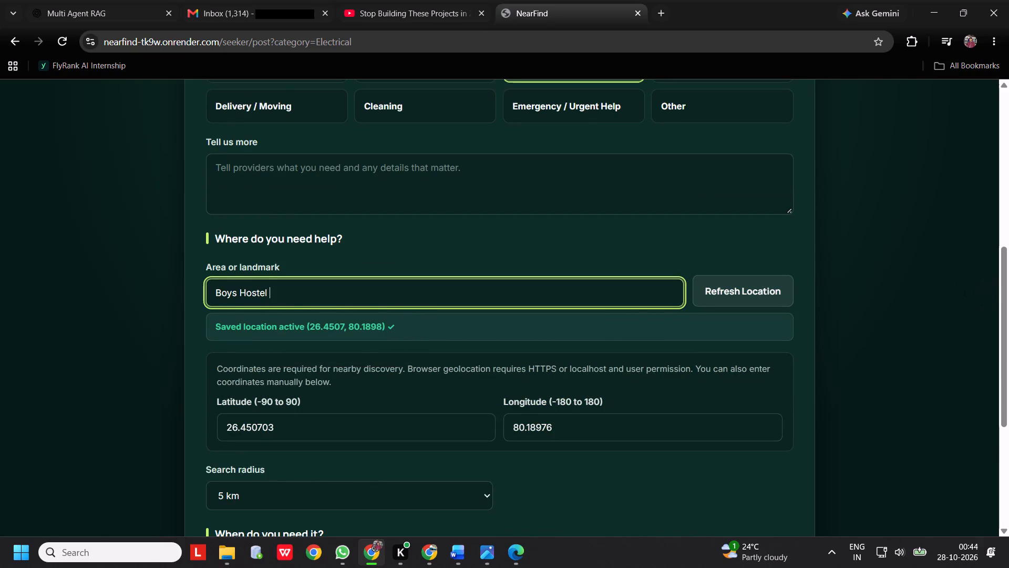
{"action": "key", "text": "BackSpace"}
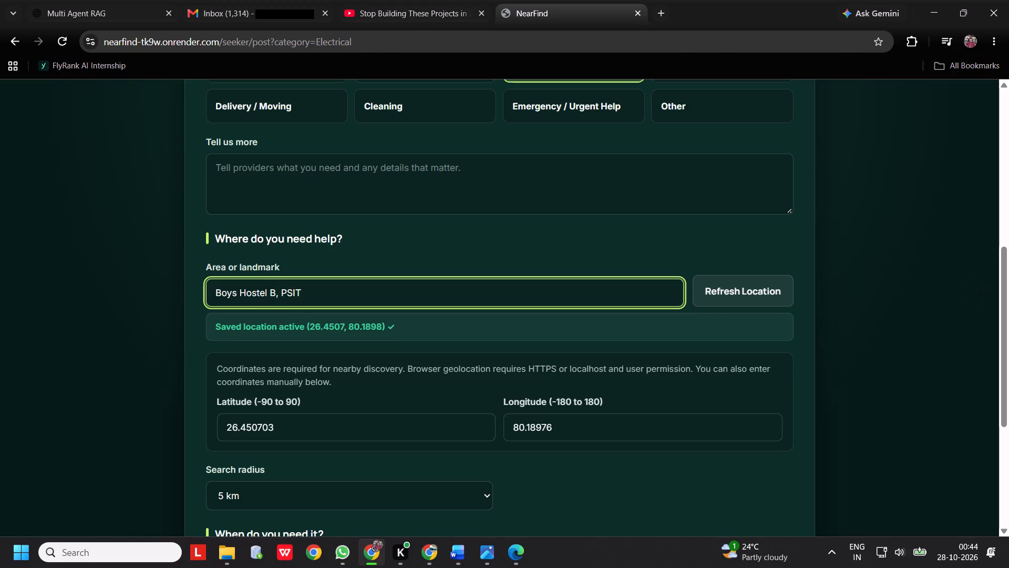
{"action": "scroll", "coordinate": [489, 285], "scroll_direction": "down", "scroll_amount": 3}
{"action": "left_click", "coordinate": [252, 306]}
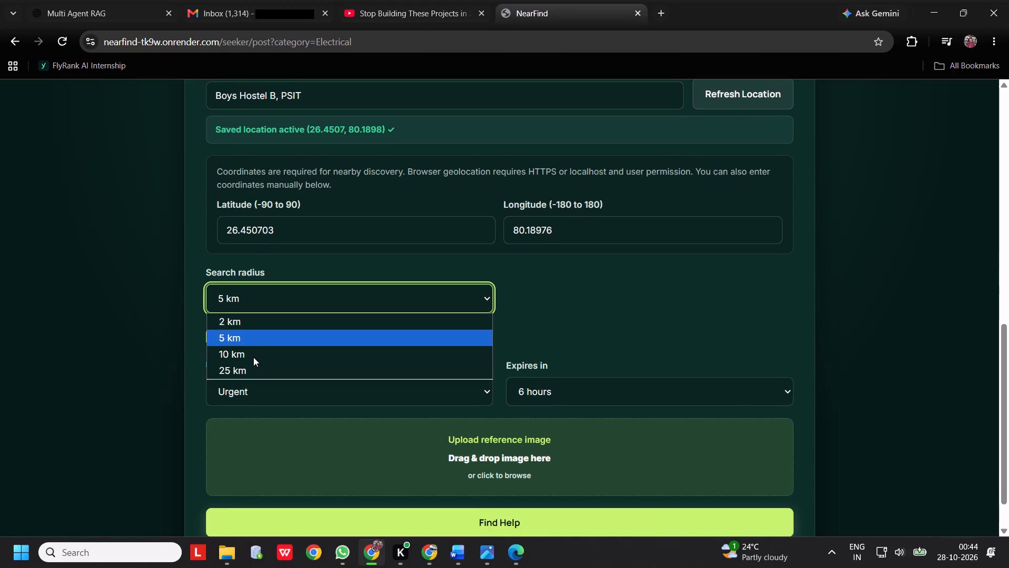
{"action": "left_click", "coordinate": [252, 365]}
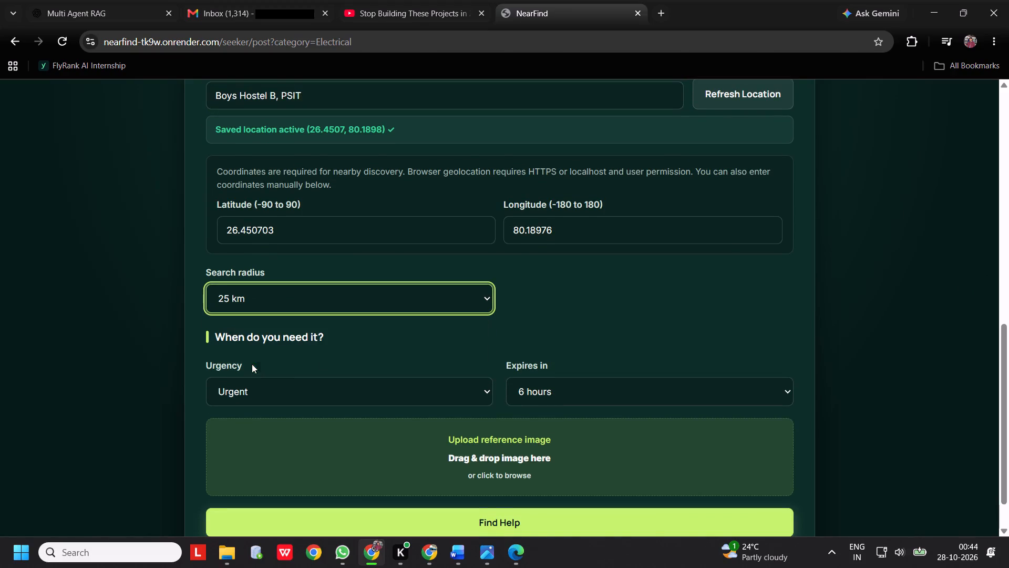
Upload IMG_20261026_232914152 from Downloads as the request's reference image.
{"action": "scroll", "coordinate": [349, 361], "scroll_direction": "down", "scroll_amount": 3}
{"action": "left_click", "coordinate": [451, 425]}
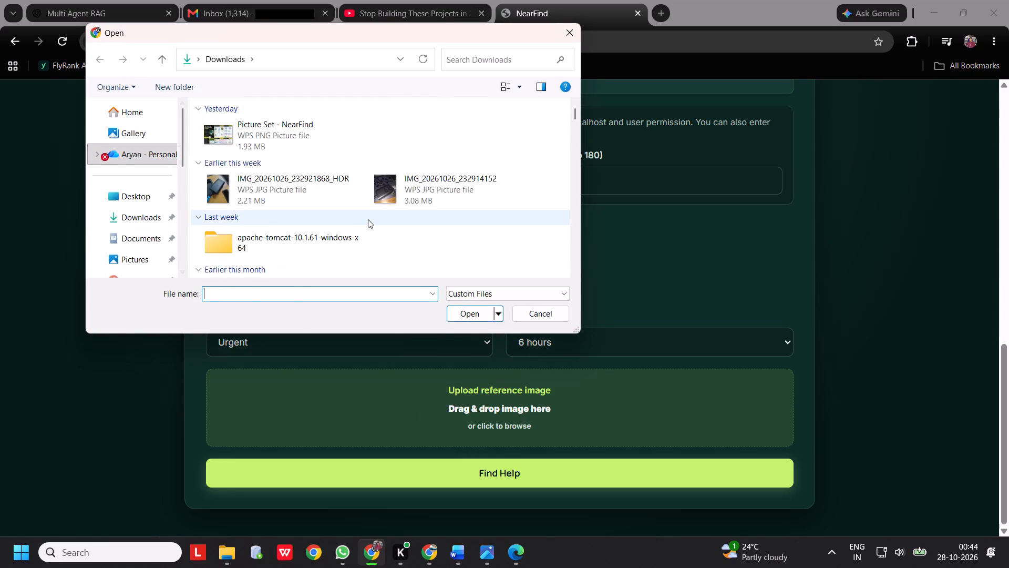
{"action": "left_click", "coordinate": [392, 201]}
{"action": "left_click", "coordinate": [459, 313]}
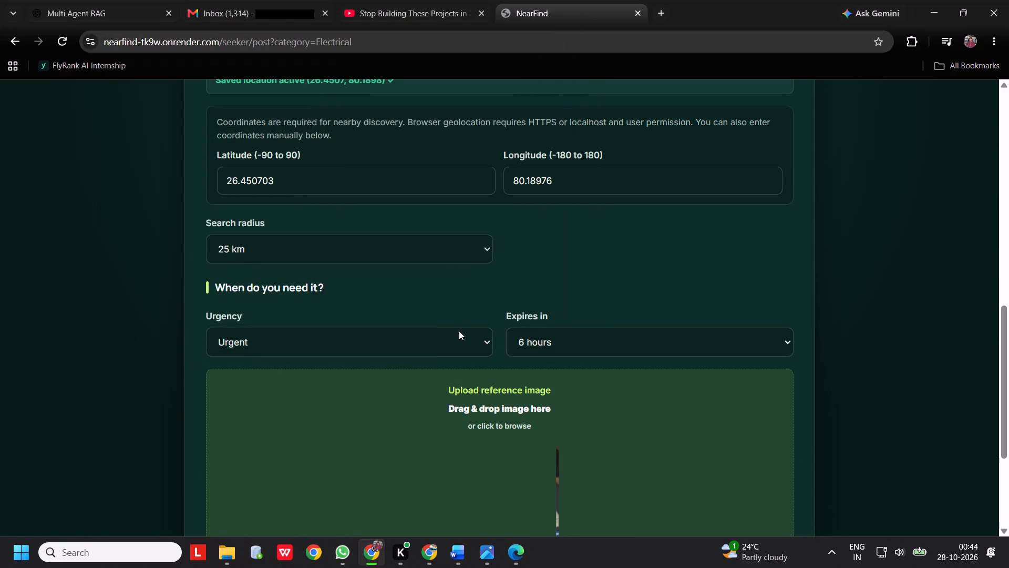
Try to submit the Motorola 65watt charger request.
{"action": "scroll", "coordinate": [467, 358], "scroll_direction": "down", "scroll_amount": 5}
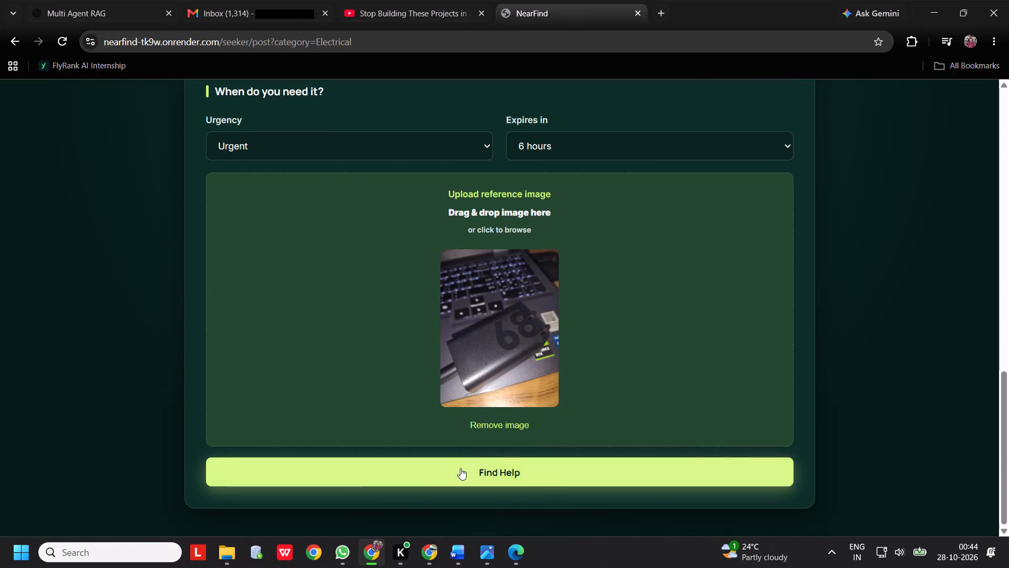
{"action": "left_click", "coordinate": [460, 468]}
Enter "I urgently need it" as the additional details for the Motorola 65watt charger request.
{"action": "scroll", "coordinate": [396, 313], "scroll_direction": "up", "scroll_amount": 3}
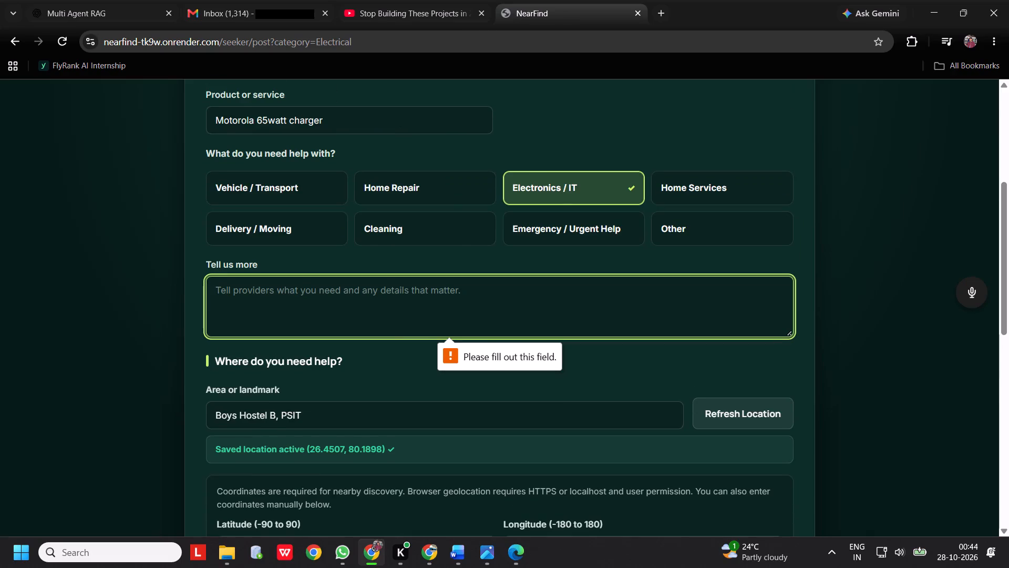
{"action": "key", "text": "space"}
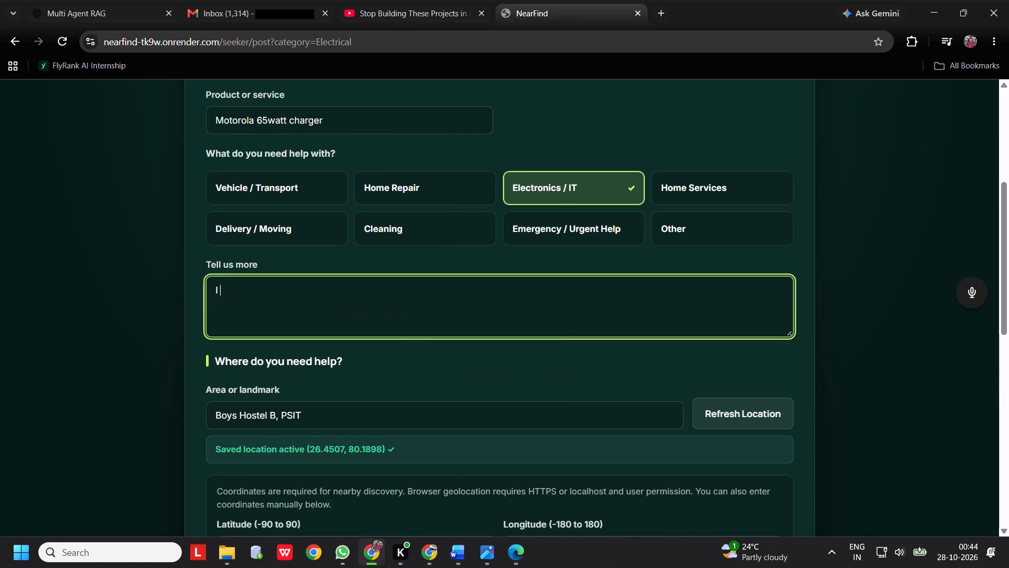
{"action": "type", "text": "ure="}
{"action": "key", "text": "BackSpace"}
{"action": "key", "text": "BackSpace"}
{"action": "type", "text": "he"}
{"action": "key", "text": "BackSpace"}
{"action": "key", "text": "BackSpace"}
{"action": "type", "text": "gemt"}
{"action": "key", "text": "BackSpace"}
{"action": "key", "text": "BackSpace"}
{"action": "type", "text": "ntly need it"}
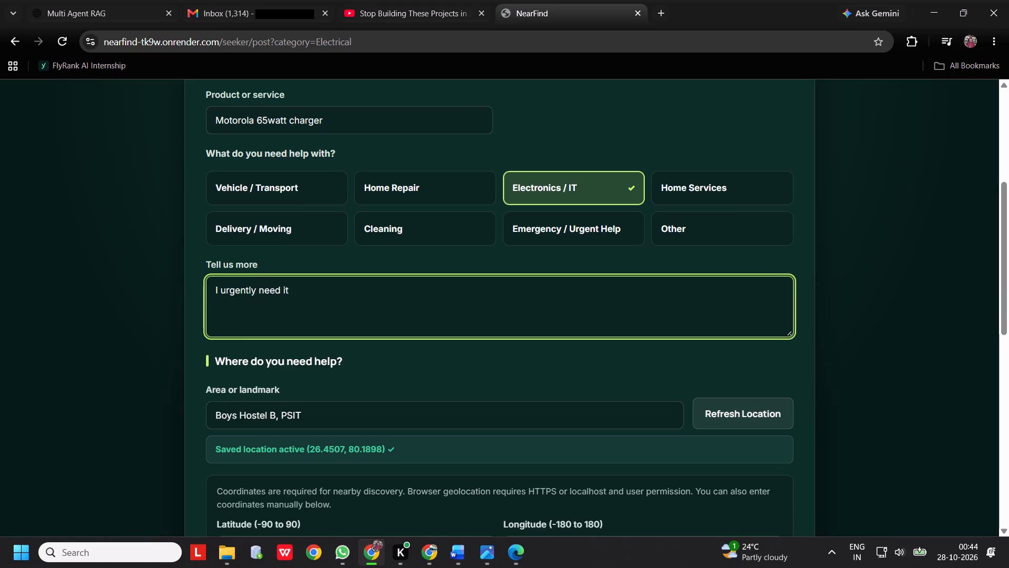
Submit the Motorola 65watt charger request to find help.
{"action": "scroll", "coordinate": [346, 280], "scroll_direction": "down", "scroll_amount": 14}
{"action": "left_click", "coordinate": [380, 481]}
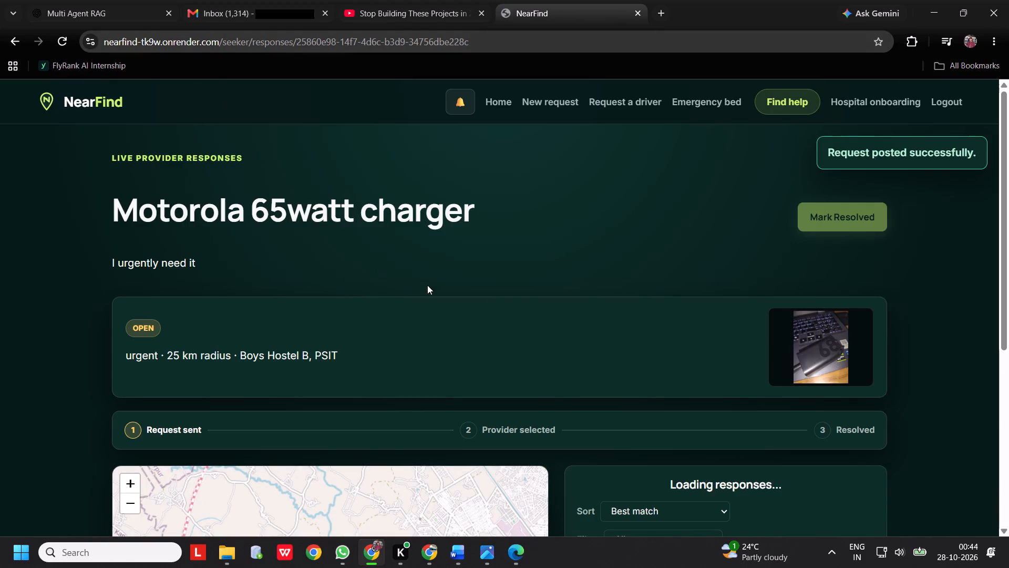
{"action": "scroll", "coordinate": [524, 299], "scroll_direction": "down", "scroll_amount": 5}
{"action": "scroll", "coordinate": [526, 298], "scroll_direction": "up", "scroll_amount": 3}
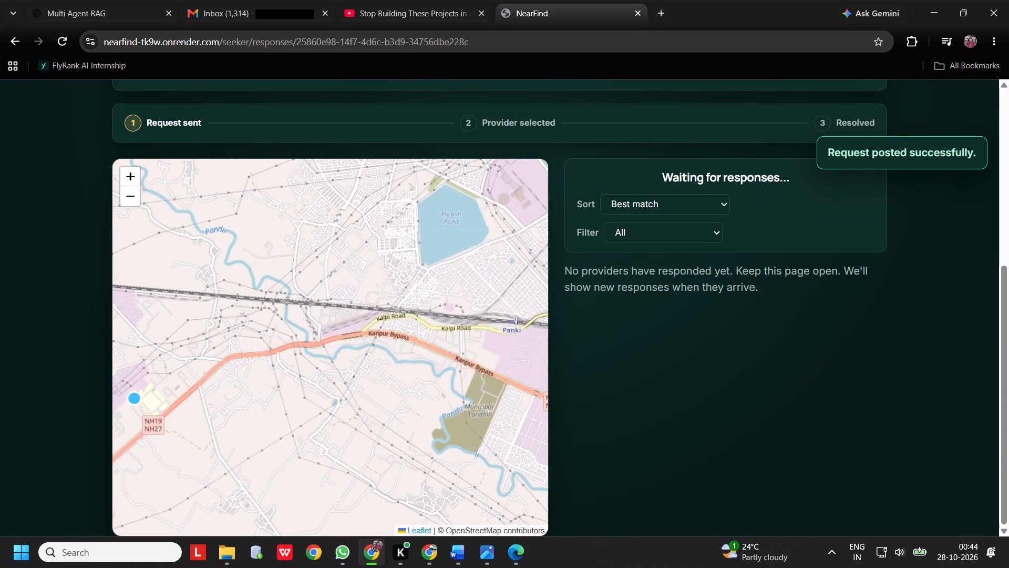
Switch to the shop's provider dashboard in Microsoft Edge and refresh the nearby requests to look for the new charger request.
{"action": "key", "text": "alt+Tab"}
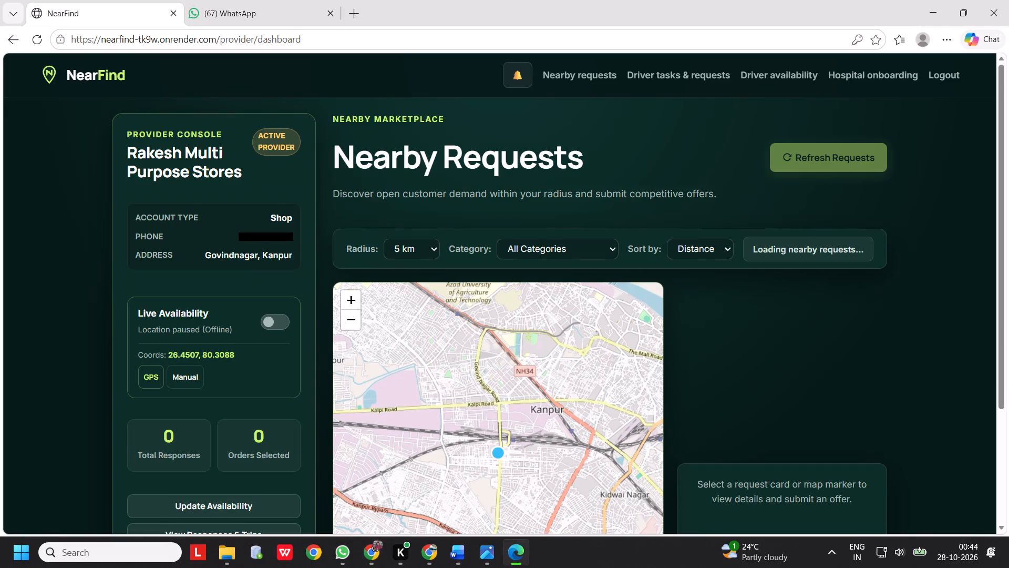
{"action": "scroll", "coordinate": [730, 324], "scroll_direction": "down", "scroll_amount": 3}
{"action": "scroll", "coordinate": [731, 326], "scroll_direction": "up", "scroll_amount": 4}
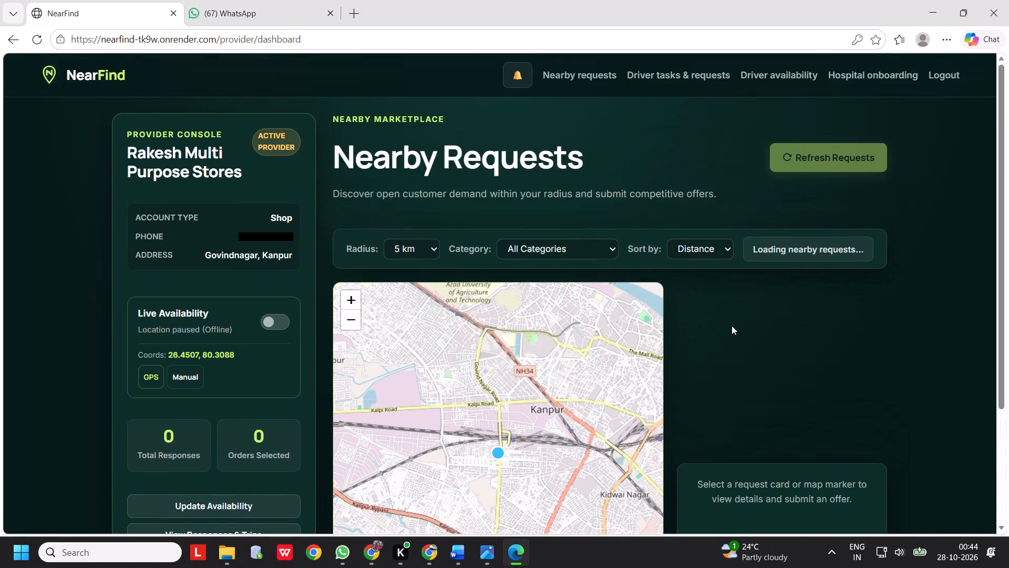
{"action": "left_click", "coordinate": [807, 157]}
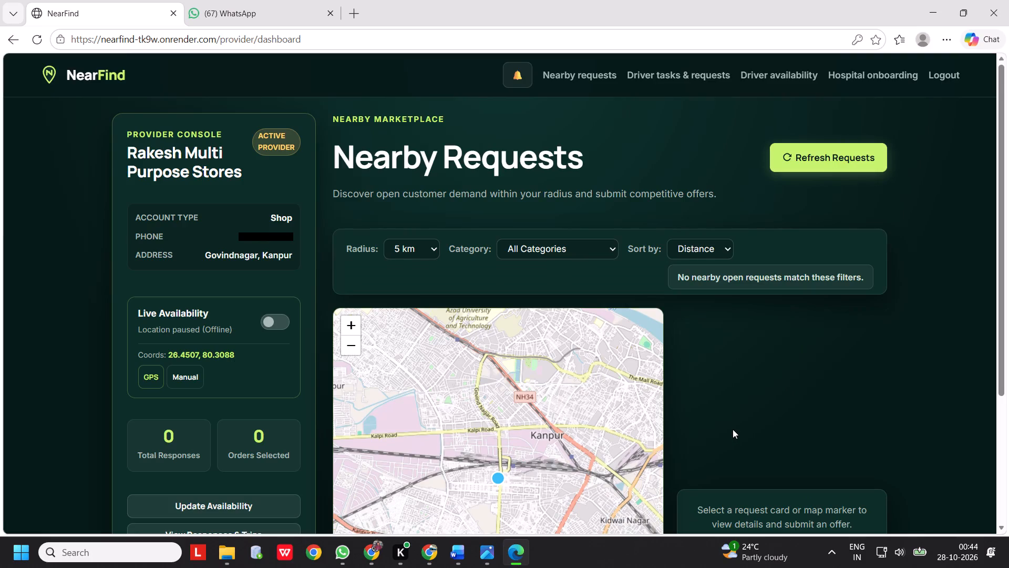
{"action": "left_click", "coordinate": [841, 154]}
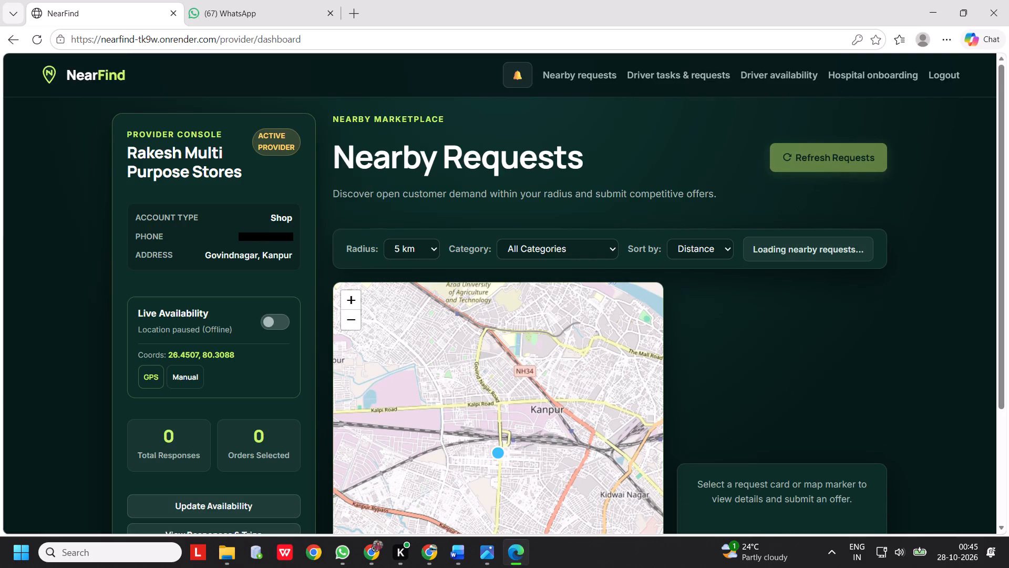
{"action": "scroll", "coordinate": [421, 293], "scroll_direction": "down", "scroll_amount": 2}
{"action": "scroll", "coordinate": [357, 409], "scroll_direction": "down", "scroll_amount": 2}
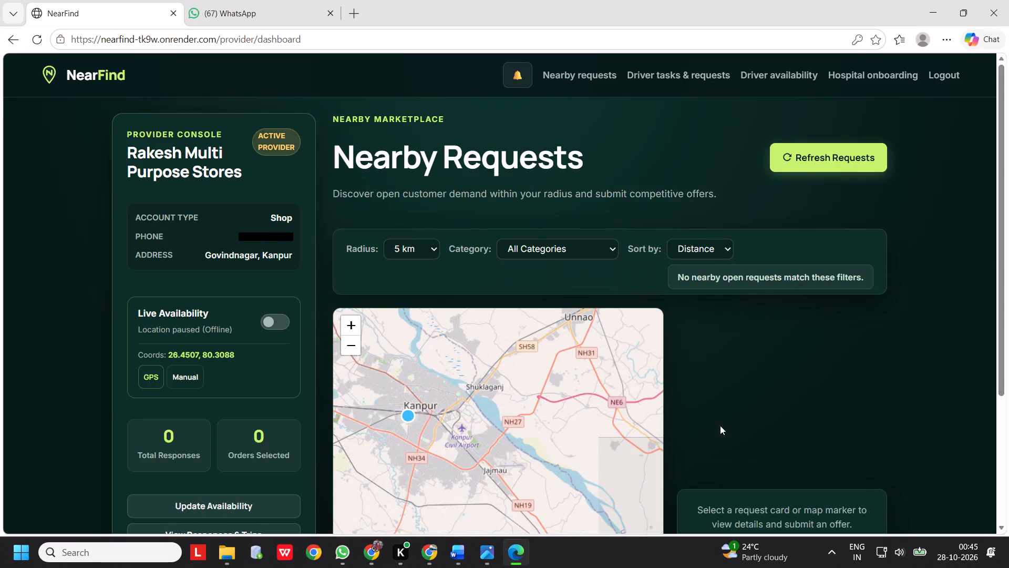
{"action": "scroll", "coordinate": [757, 434], "scroll_direction": "down", "scroll_amount": 3}
{"action": "scroll", "coordinate": [757, 434], "scroll_direction": "up", "scroll_amount": 3}
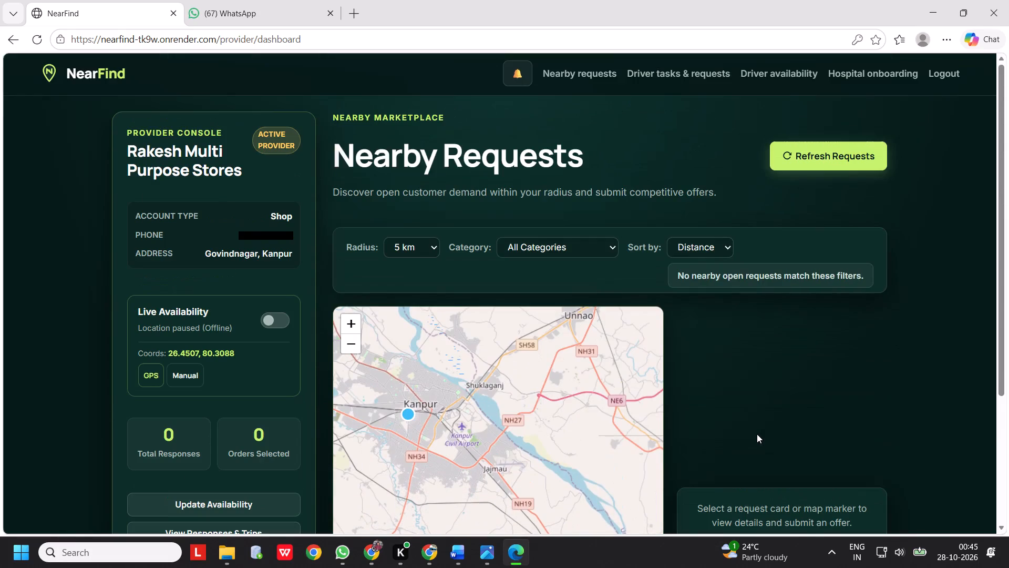
{"action": "left_click", "coordinate": [798, 160]}
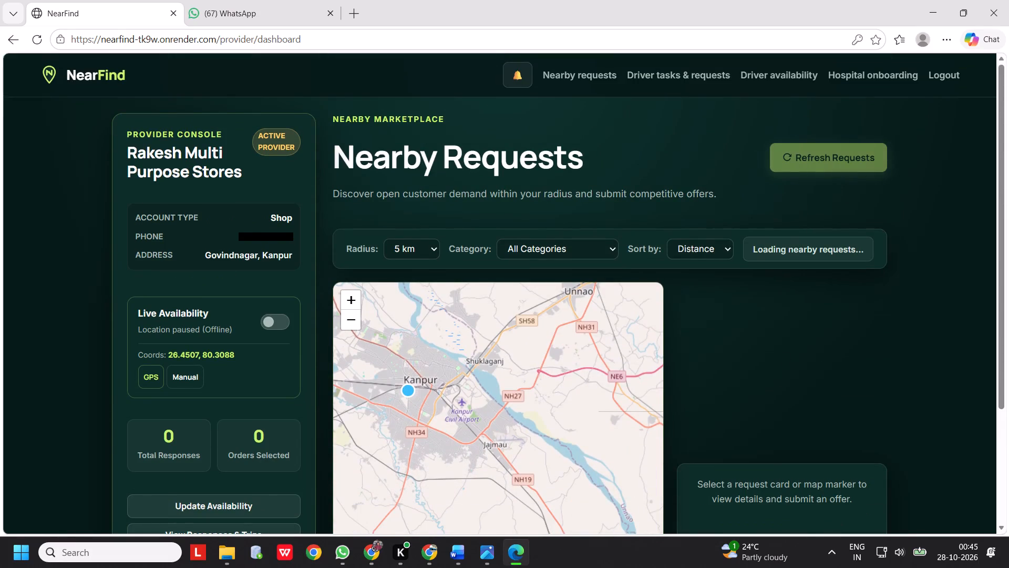
Set the search radius for nearby requests to 50 km.
{"action": "scroll", "coordinate": [285, 418], "scroll_direction": "down", "scroll_amount": 1}
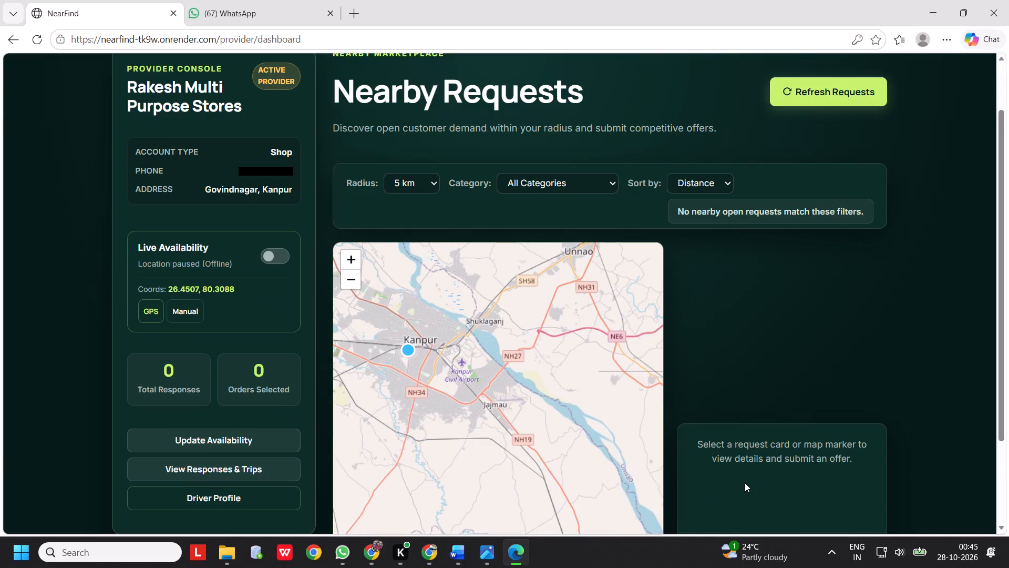
{"action": "left_click", "coordinate": [415, 178]}
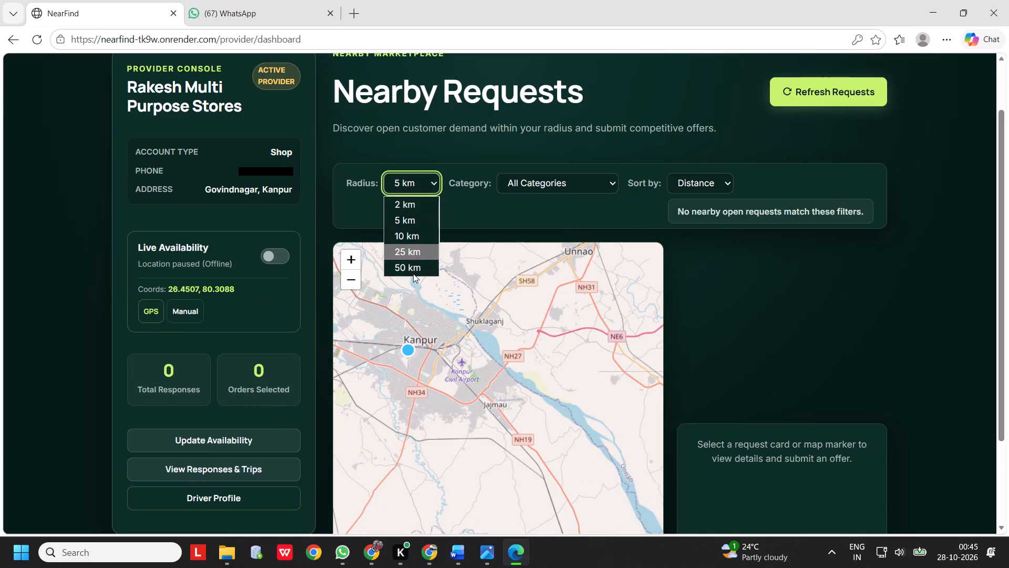
{"action": "left_click", "coordinate": [414, 266]}
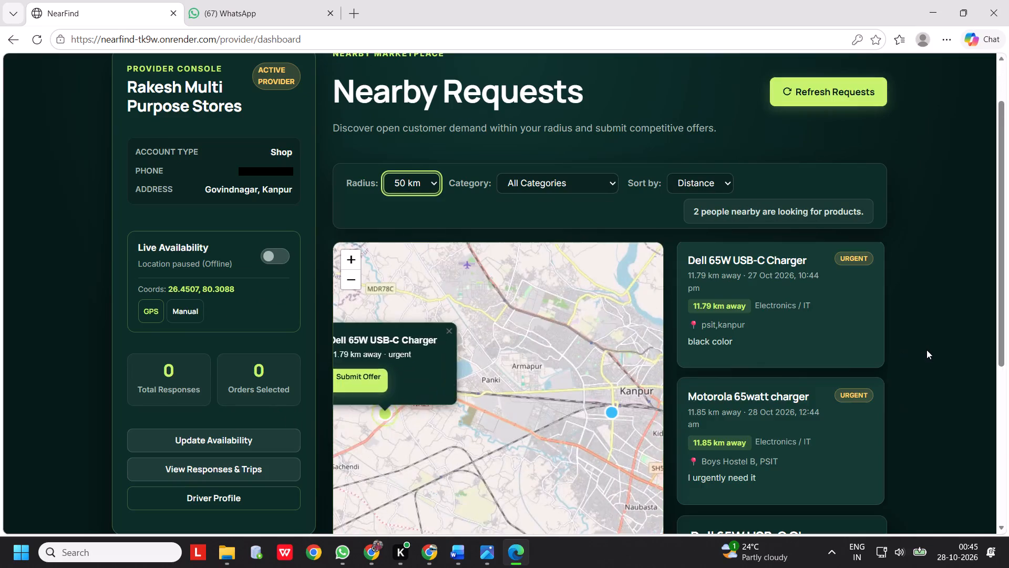
Select the Motorola 65watt charger request and open its offer submission form.
{"action": "scroll", "coordinate": [921, 358], "scroll_direction": "down", "scroll_amount": 3}
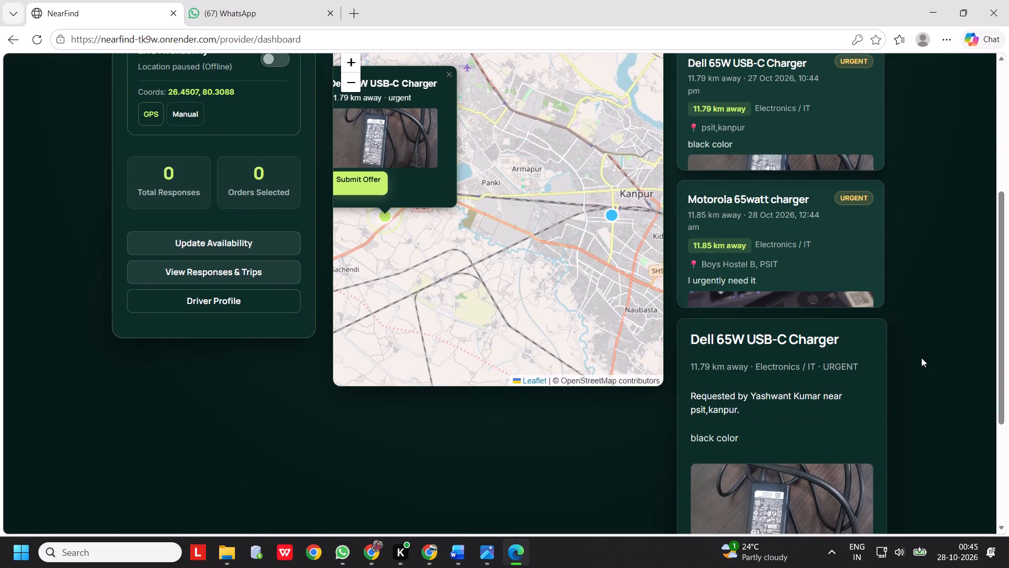
{"action": "scroll", "coordinate": [921, 358], "scroll_direction": "down", "scroll_amount": 3}
{"action": "scroll", "coordinate": [921, 358], "scroll_direction": "up", "scroll_amount": 4}
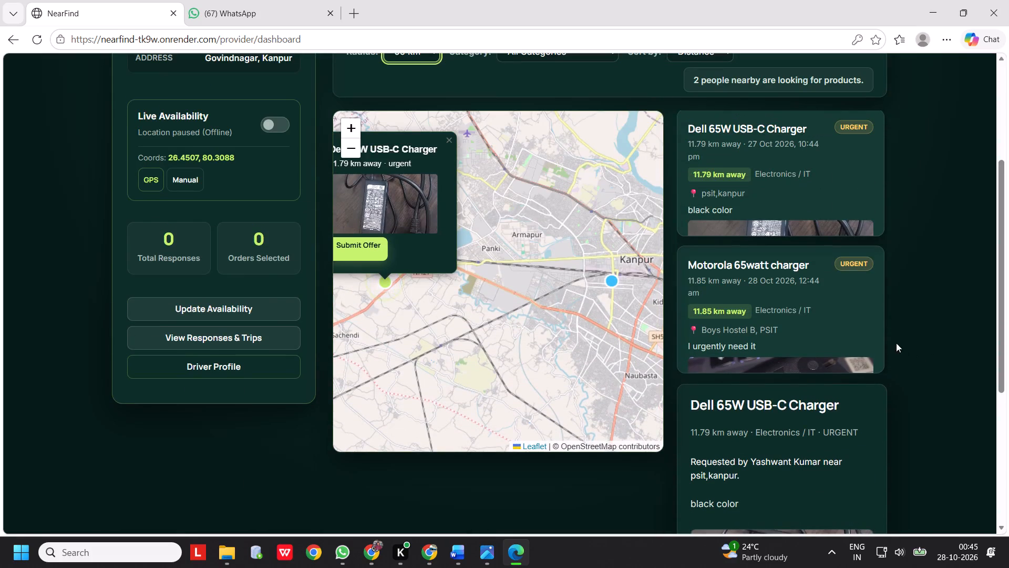
{"action": "left_click", "coordinate": [764, 273]}
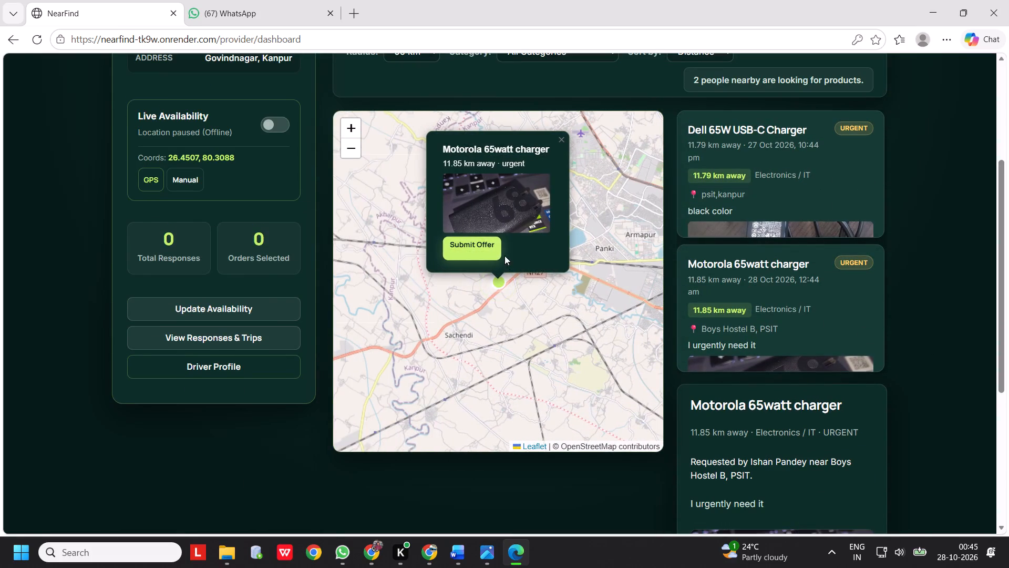
{"action": "left_click", "coordinate": [484, 257]}
Fill in the offer with a price of 320 and the message "I have but 68 Watt".
{"action": "scroll", "coordinate": [497, 357], "scroll_direction": "down", "scroll_amount": 4}
{"action": "left_click", "coordinate": [456, 234]}
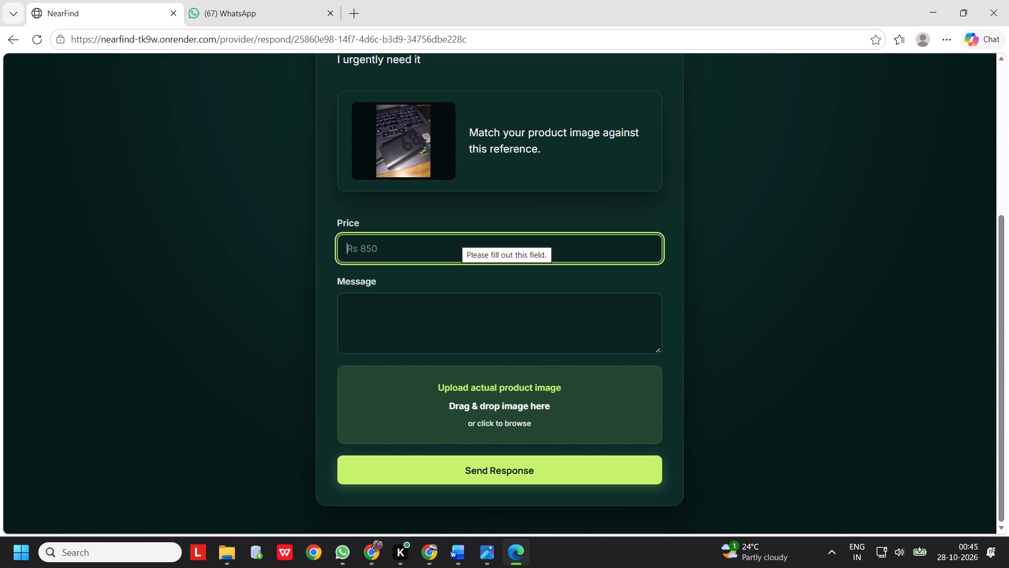
{"action": "type", "text": "320"}
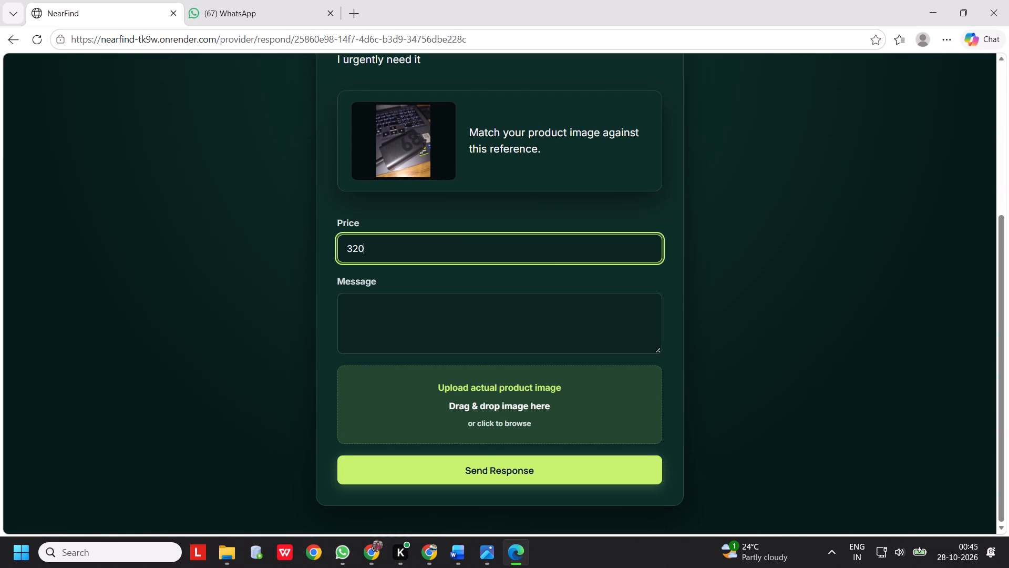
{"action": "left_click", "coordinate": [446, 319]}
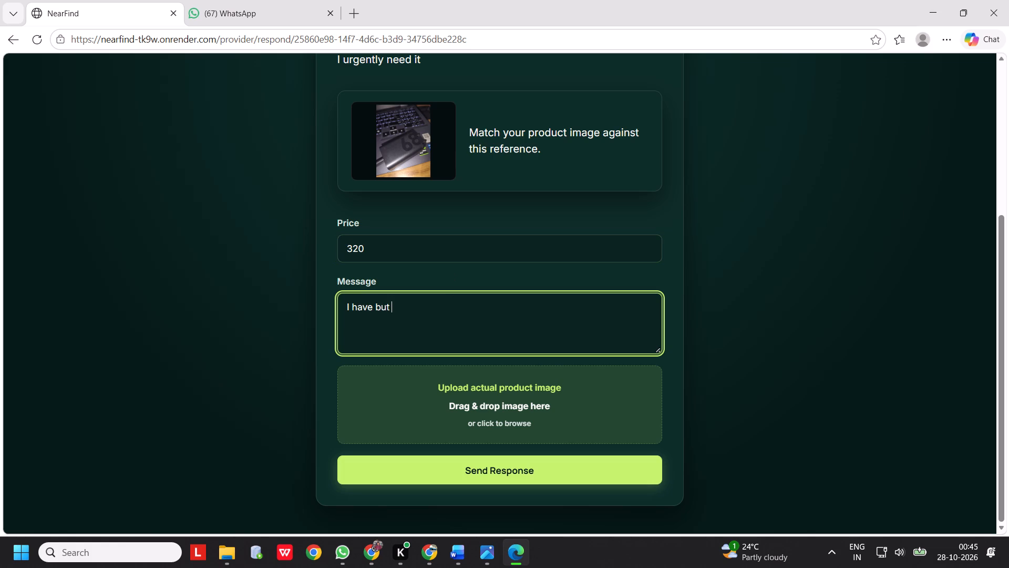
{"action": "type", "text": "68"}
{"action": "key", "text": "space"}
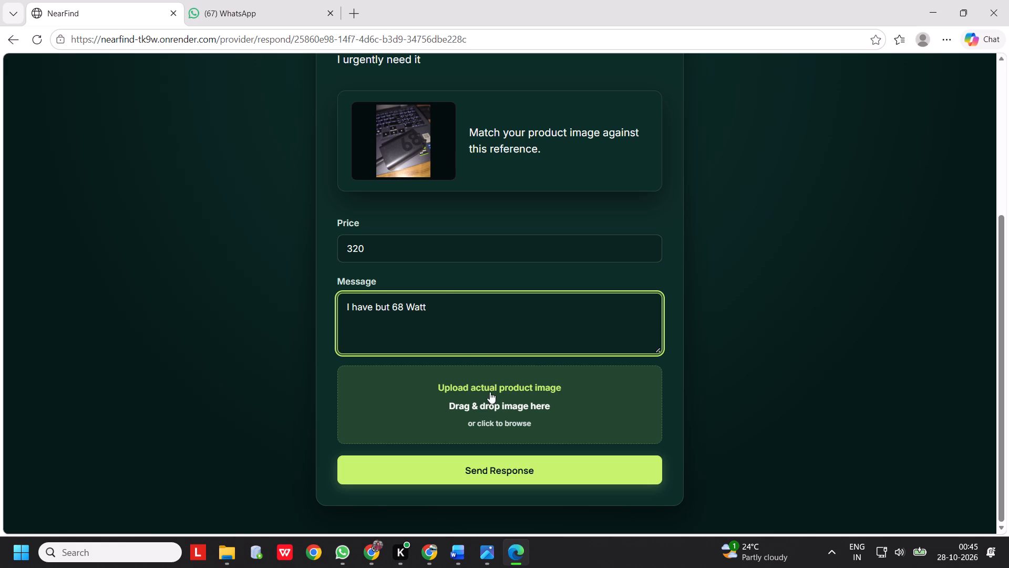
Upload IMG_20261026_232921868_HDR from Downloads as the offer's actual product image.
{"action": "left_click", "coordinate": [493, 400]}
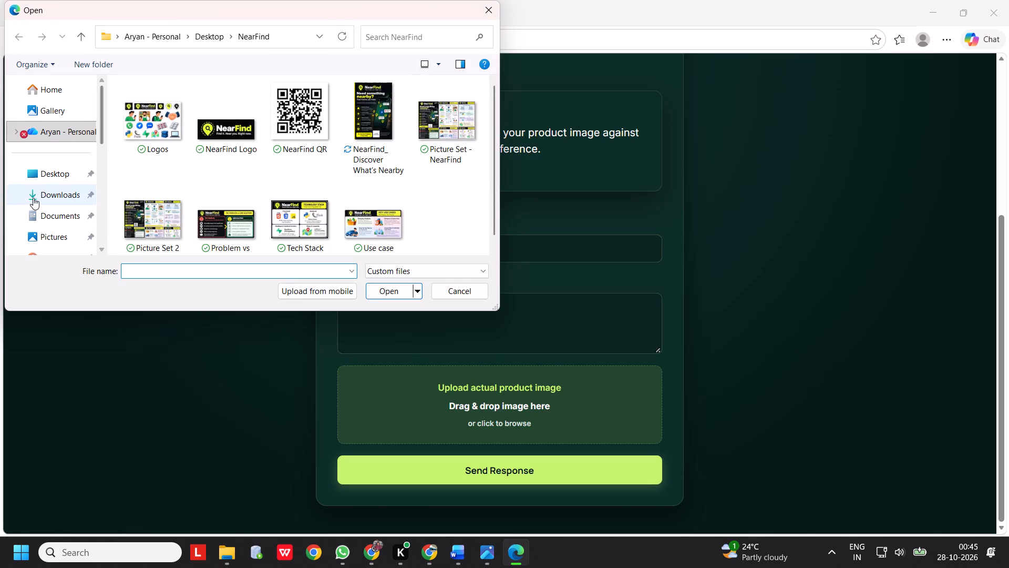
{"action": "left_click", "coordinate": [38, 179]}
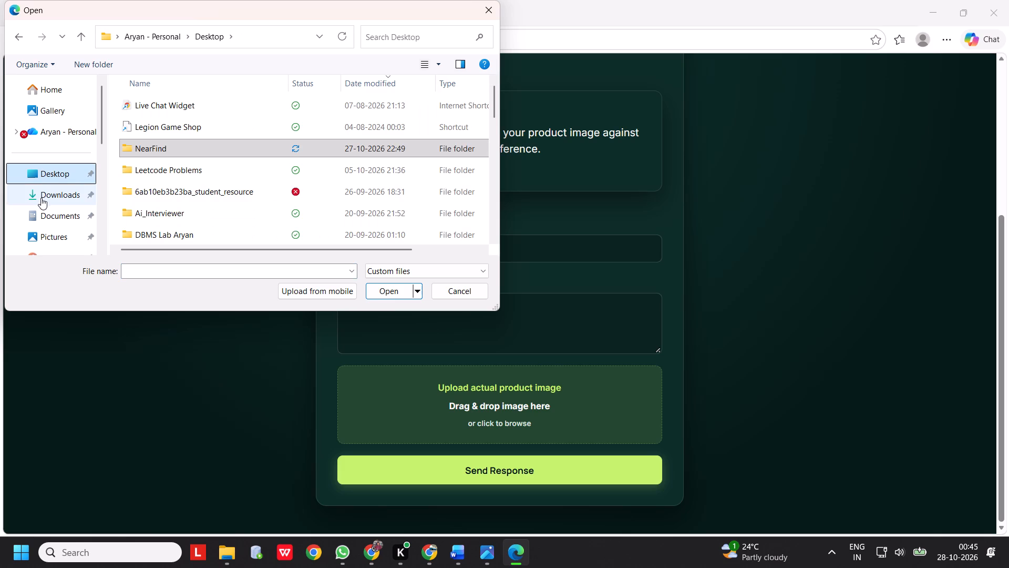
{"action": "left_click", "coordinate": [42, 202]}
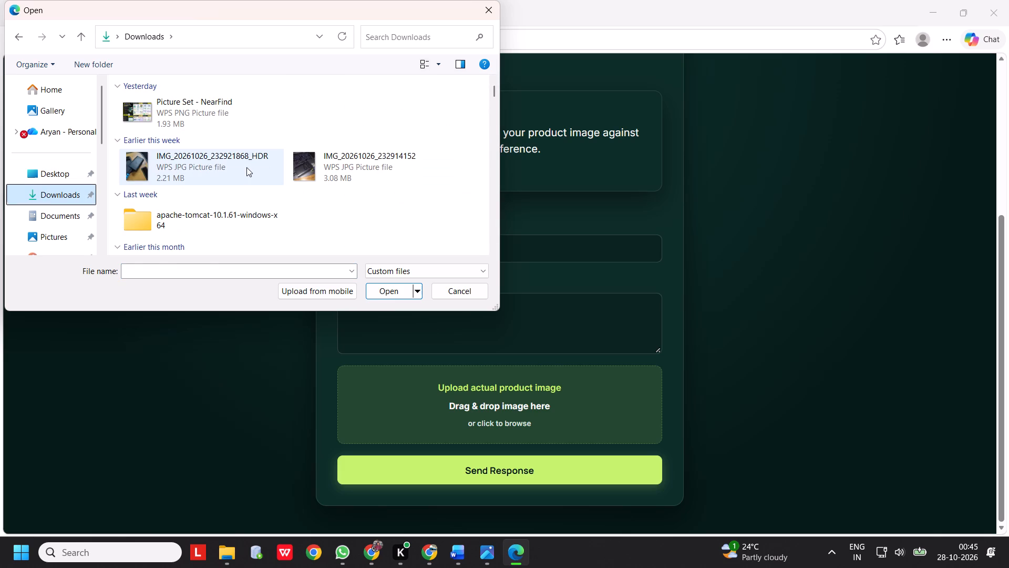
{"action": "left_click", "coordinate": [246, 167]}
{"action": "left_click", "coordinate": [374, 289]}
{"action": "scroll", "coordinate": [566, 403], "scroll_direction": "down", "scroll_amount": 2}
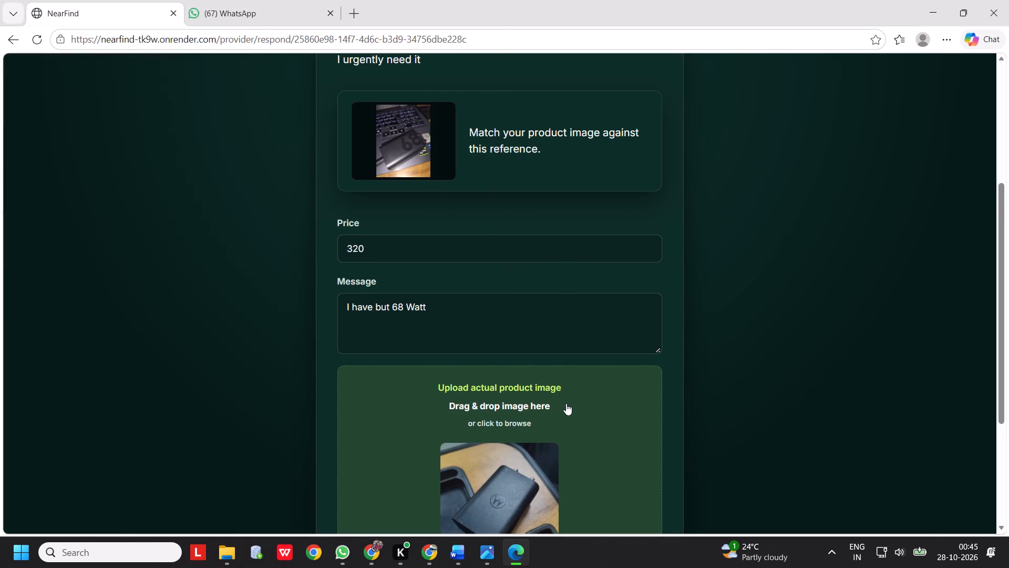
Submit the completed shop offer for the Motorola 65watt charger request.
{"action": "scroll", "coordinate": [566, 403], "scroll_direction": "down", "scroll_amount": 2}
{"action": "left_click", "coordinate": [544, 471]}
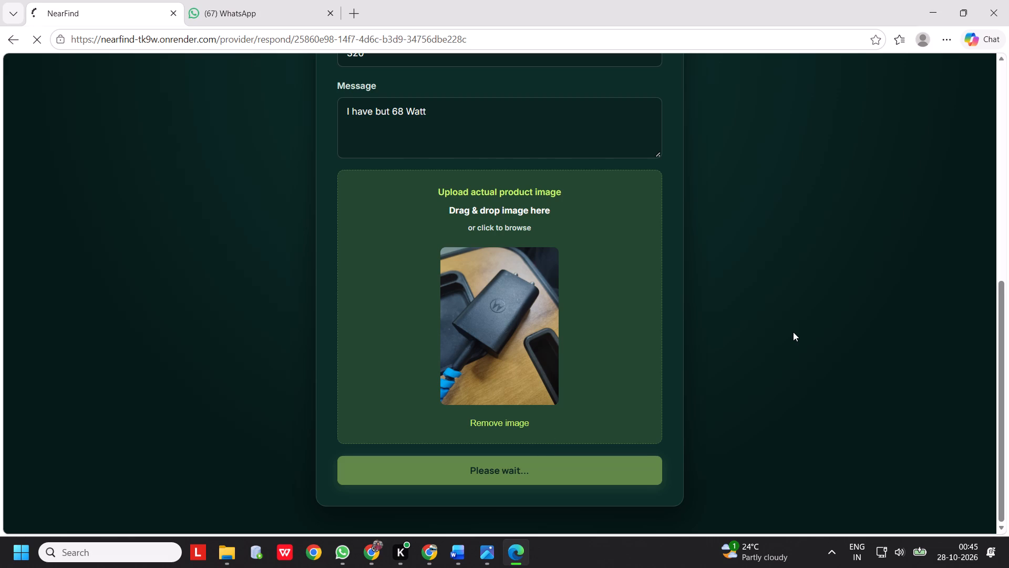
{"action": "scroll", "coordinate": [793, 332], "scroll_direction": "up", "scroll_amount": 11}
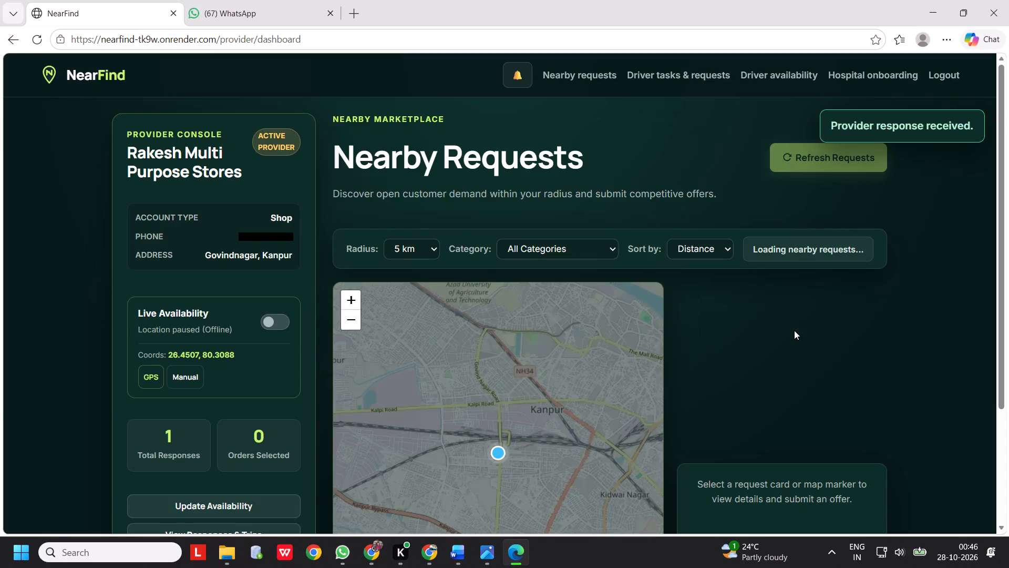
Switch to the seeker's session in Chrome and open the Motorola 65watt charger request from the home dashboard's Active Requests.
{"action": "key", "text": "alt+Tab"}
{"action": "scroll", "coordinate": [691, 332], "scroll_direction": "up", "scroll_amount": 9}
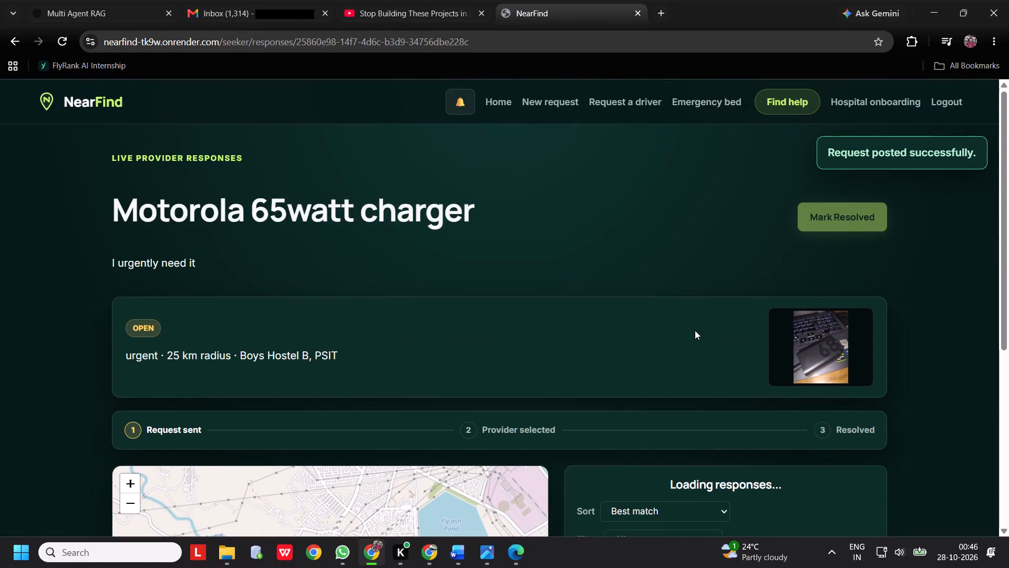
{"action": "left_click", "coordinate": [493, 101]}
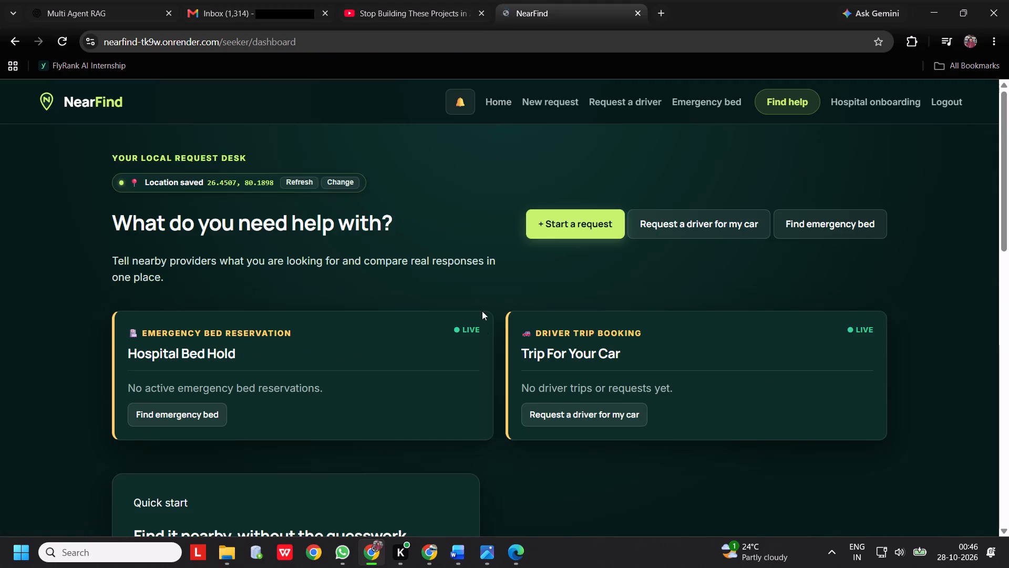
{"action": "scroll", "coordinate": [481, 333], "scroll_direction": "down", "scroll_amount": 9}
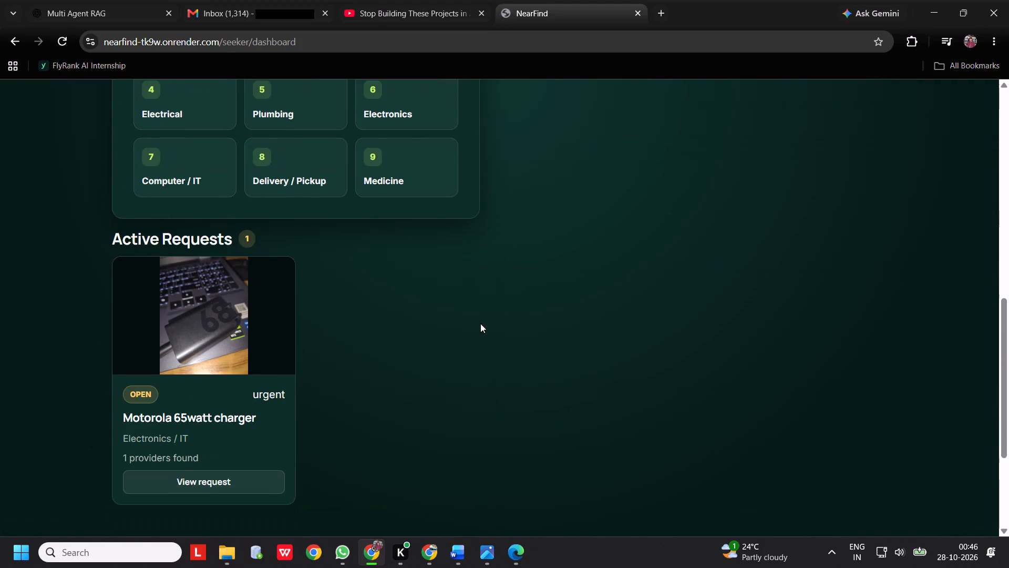
{"action": "left_click", "coordinate": [184, 468]}
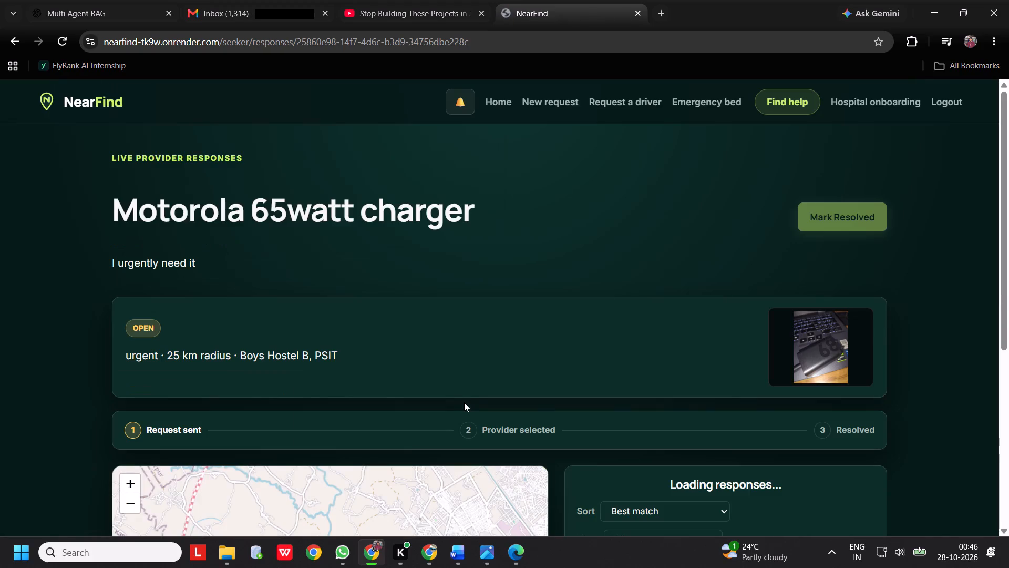
Examine the charger request's page for provider responses and the map, and reload the page.
{"action": "scroll", "coordinate": [469, 397], "scroll_direction": "down", "scroll_amount": 4}
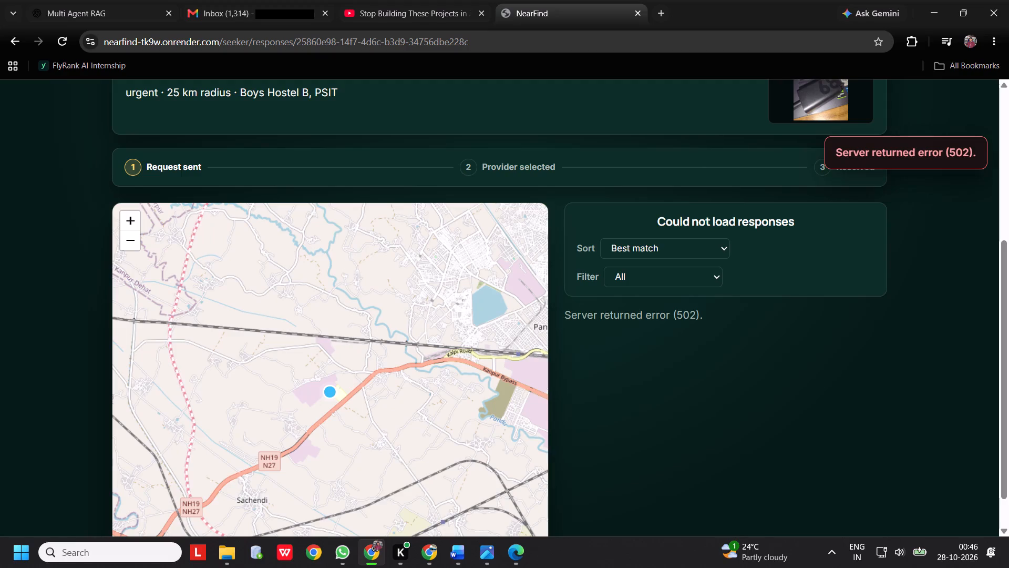
{"action": "scroll", "coordinate": [489, 369], "scroll_direction": "up", "scroll_amount": 2}
{"action": "scroll", "coordinate": [489, 369], "scroll_direction": "down", "scroll_amount": 3}
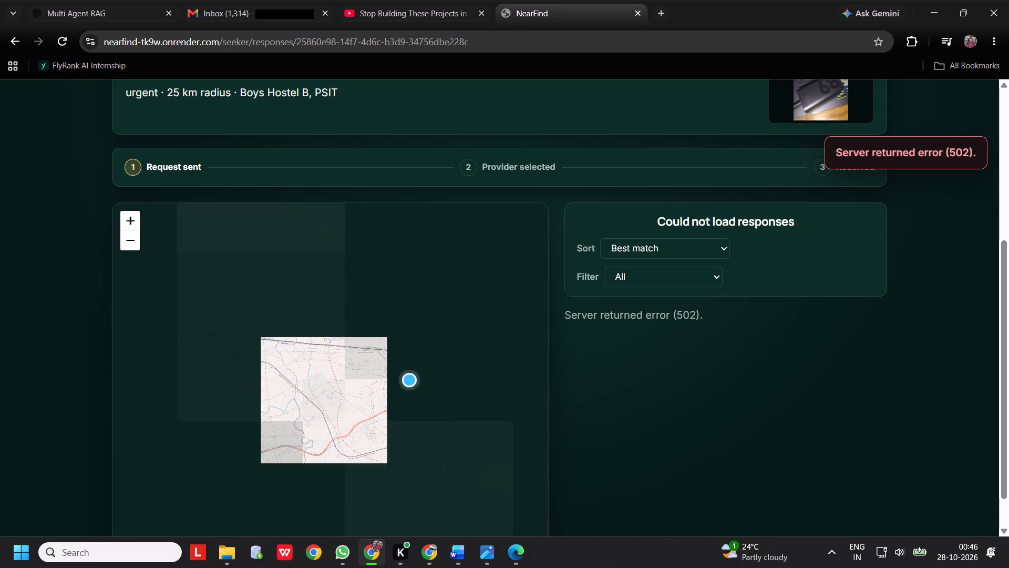
{"action": "scroll", "coordinate": [835, 396], "scroll_direction": "down", "scroll_amount": 2}
{"action": "scroll", "coordinate": [835, 396], "scroll_direction": "up", "scroll_amount": 2}
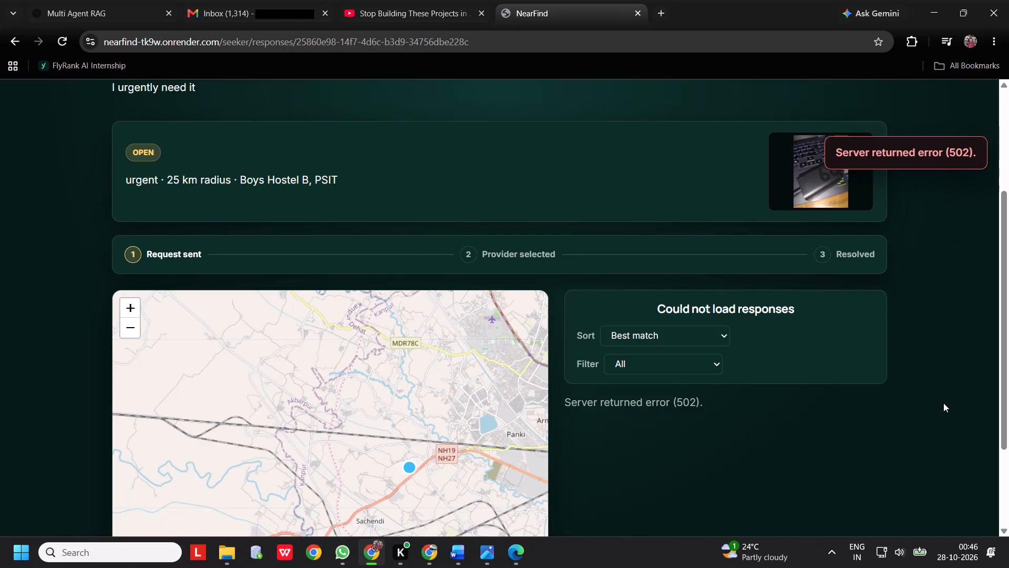
{"action": "scroll", "coordinate": [404, 241], "scroll_direction": "up", "scroll_amount": 4}
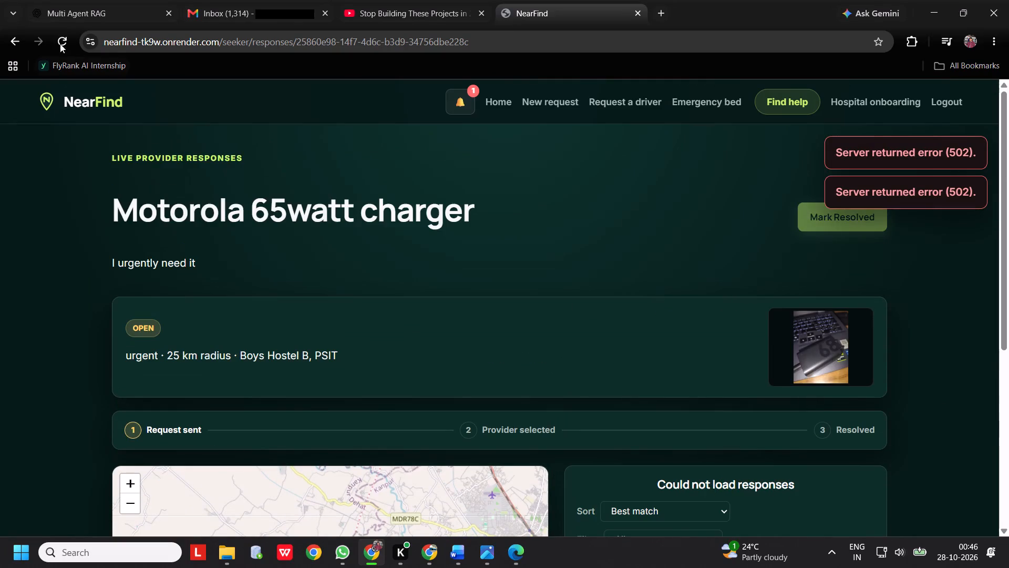
{"action": "left_click", "coordinate": [59, 41]}
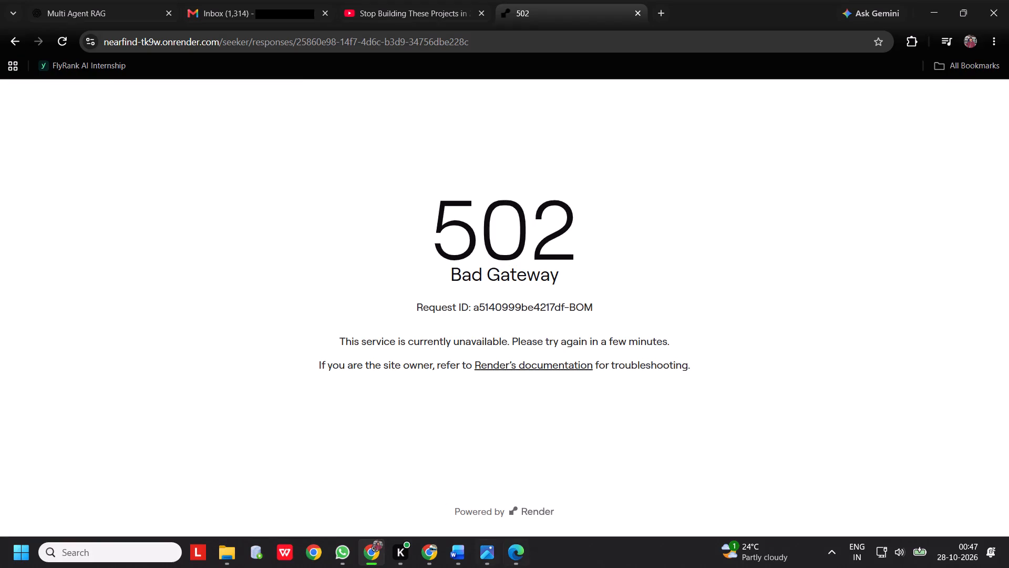
Switch to the shop's provider dashboard in Microsoft Edge, review Nearby Requests and open the search radius choices.
{"action": "left_click", "coordinate": [506, 549]}
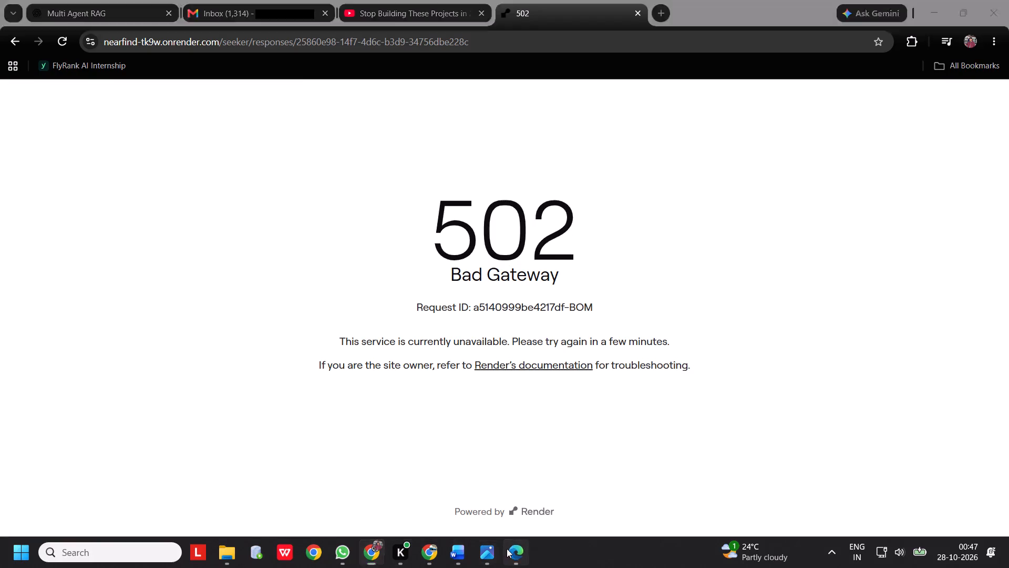
{"action": "scroll", "coordinate": [630, 385], "scroll_direction": "down", "scroll_amount": 5}
{"action": "scroll", "coordinate": [835, 374], "scroll_direction": "down", "scroll_amount": 5}
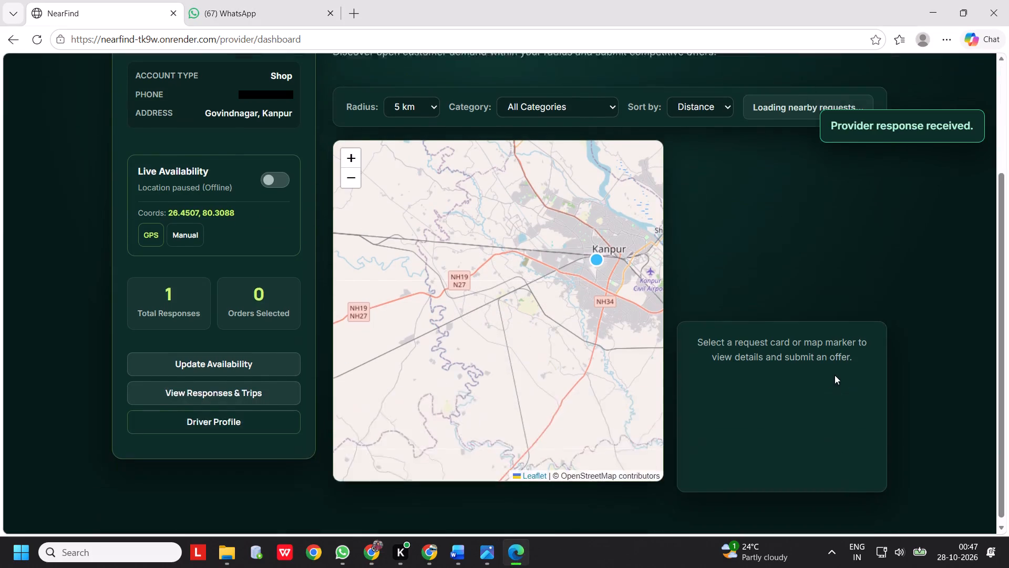
{"action": "scroll", "coordinate": [276, 428], "scroll_direction": "up", "scroll_amount": 3}
{"action": "scroll", "coordinate": [955, 350], "scroll_direction": "up", "scroll_amount": 3}
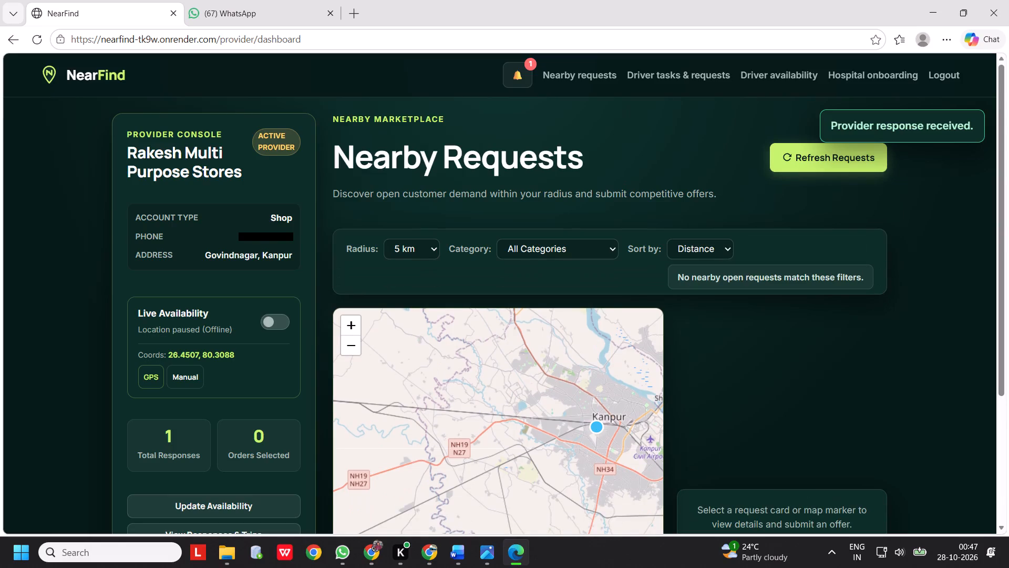
{"action": "left_click", "coordinate": [411, 247]}
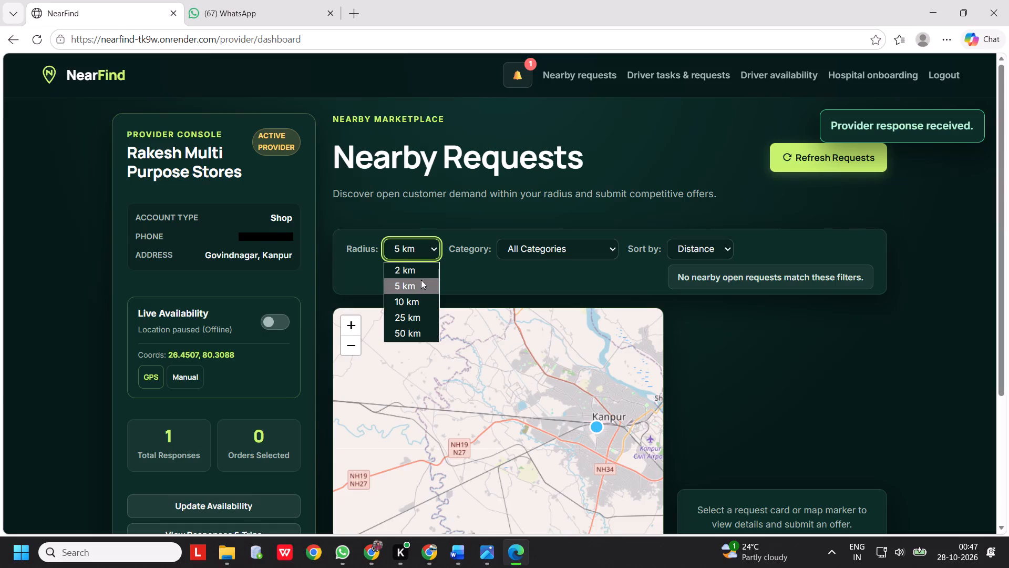
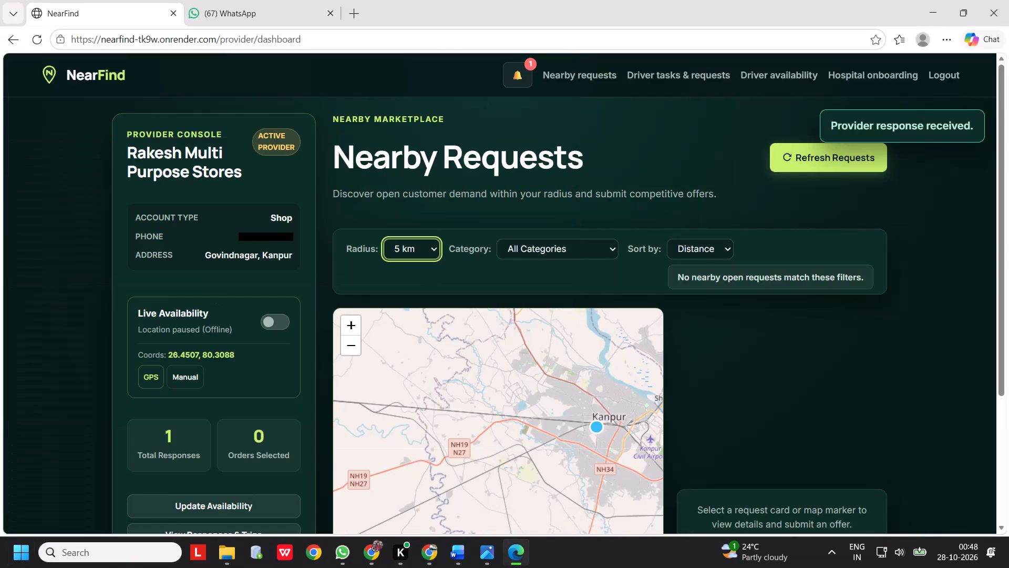
Check the seeker's charger request page in Chrome and return to the shop's provider dashboard in Microsoft Edge.
{"action": "key", "text": "alt+Tab"}
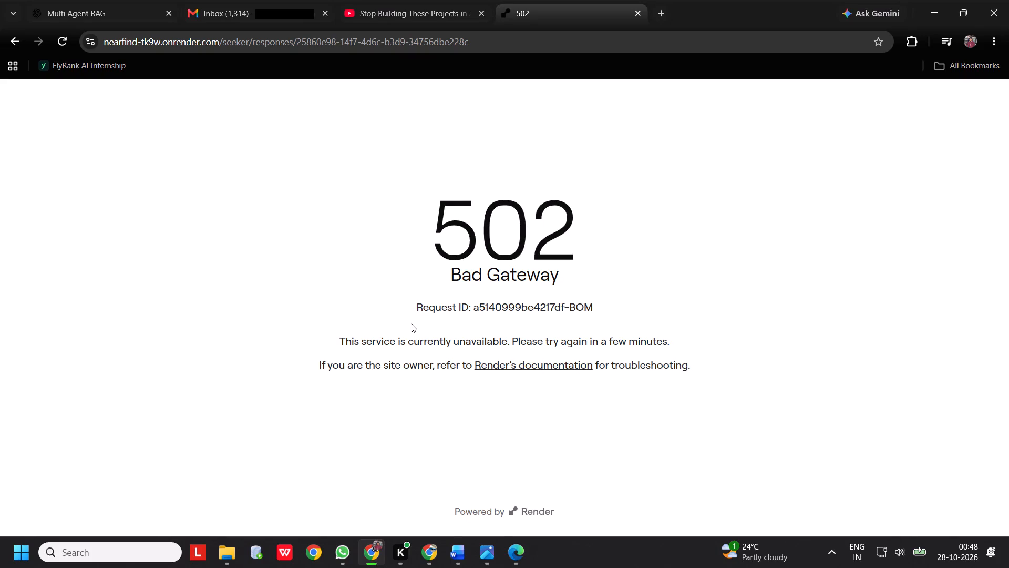
{"action": "key", "text": "alt+Tab"}
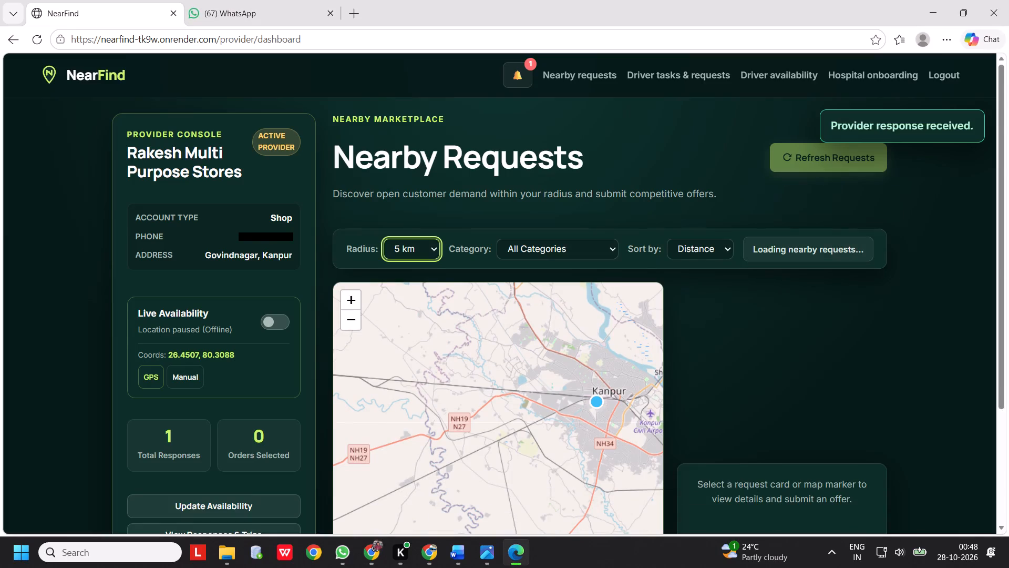
Examine the Nearby Requests map around the shop's location marker in Kanpur, at closer and wider zoom levels.
{"action": "scroll", "coordinate": [456, 315], "scroll_direction": "down", "scroll_amount": 5}
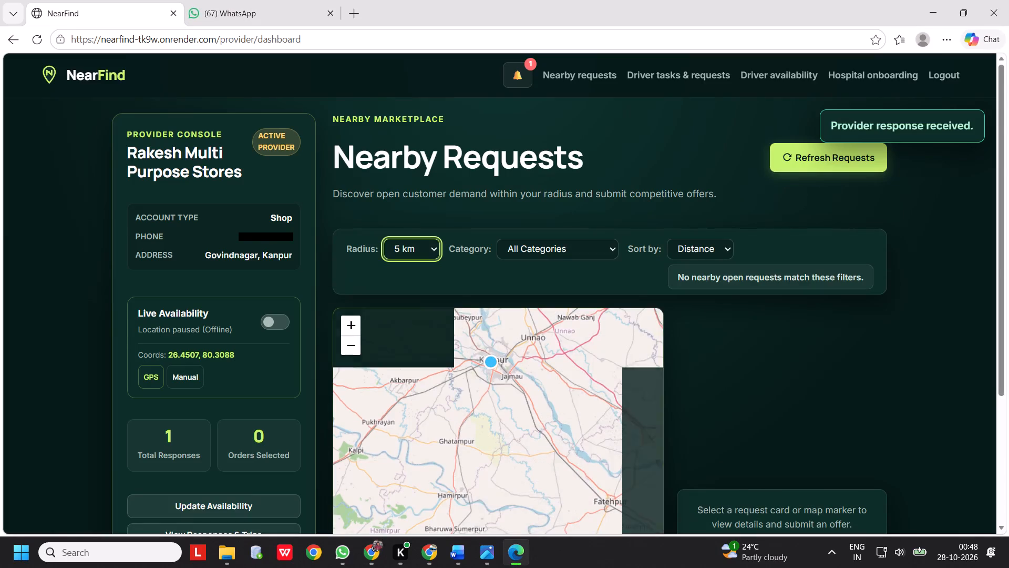
{"action": "scroll", "coordinate": [483, 399], "scroll_direction": "up", "scroll_amount": 7}
{"action": "left_click_drag", "start_coordinate": [499, 379], "coordinate": [541, 565]}
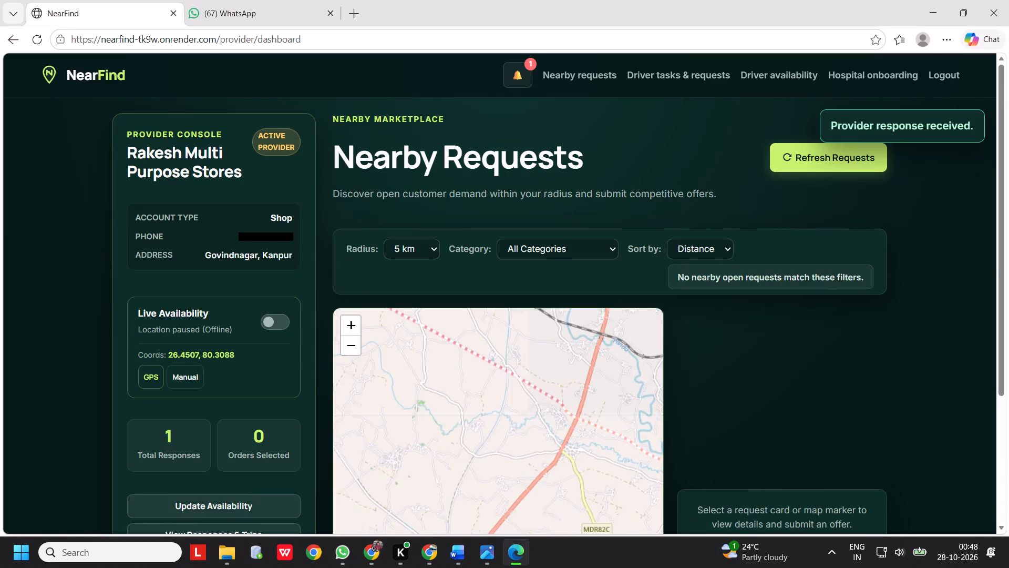
{"action": "left_click_drag", "start_coordinate": [569, 377], "coordinate": [517, 524]}
{"action": "left_click_drag", "start_coordinate": [521, 451], "coordinate": [499, 522]}
{"action": "left_click_drag", "start_coordinate": [542, 419], "coordinate": [525, 506]}
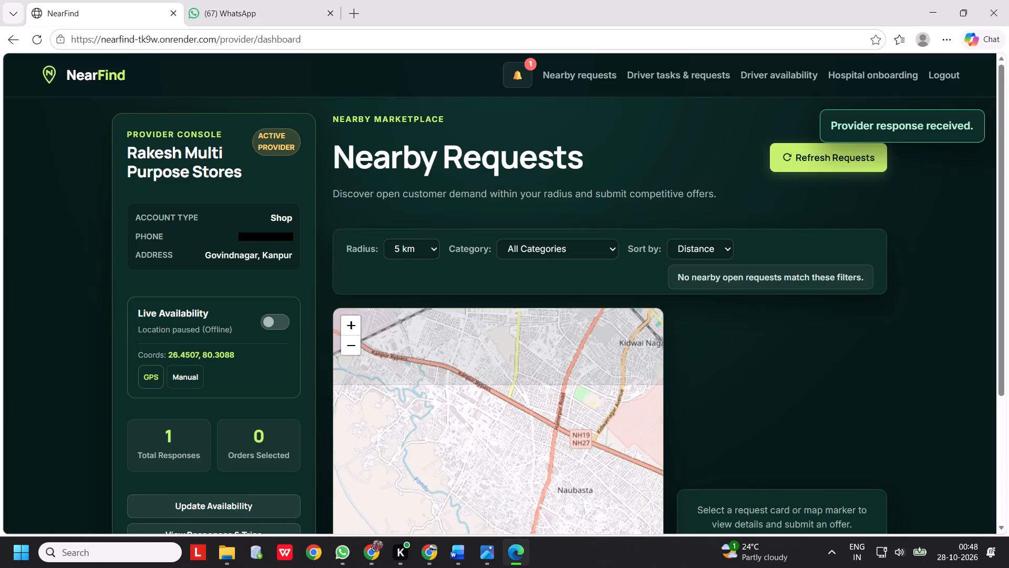
{"action": "left_click_drag", "start_coordinate": [593, 397], "coordinate": [547, 476]}
{"action": "left_click_drag", "start_coordinate": [548, 425], "coordinate": [543, 453]}
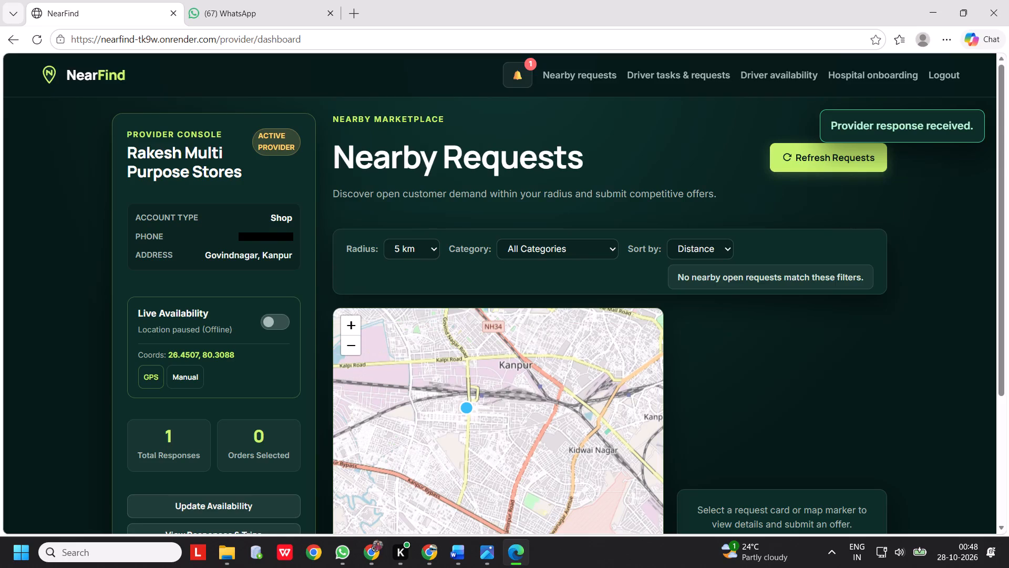
{"action": "scroll", "coordinate": [646, 372], "scroll_direction": "down", "scroll_amount": 3}
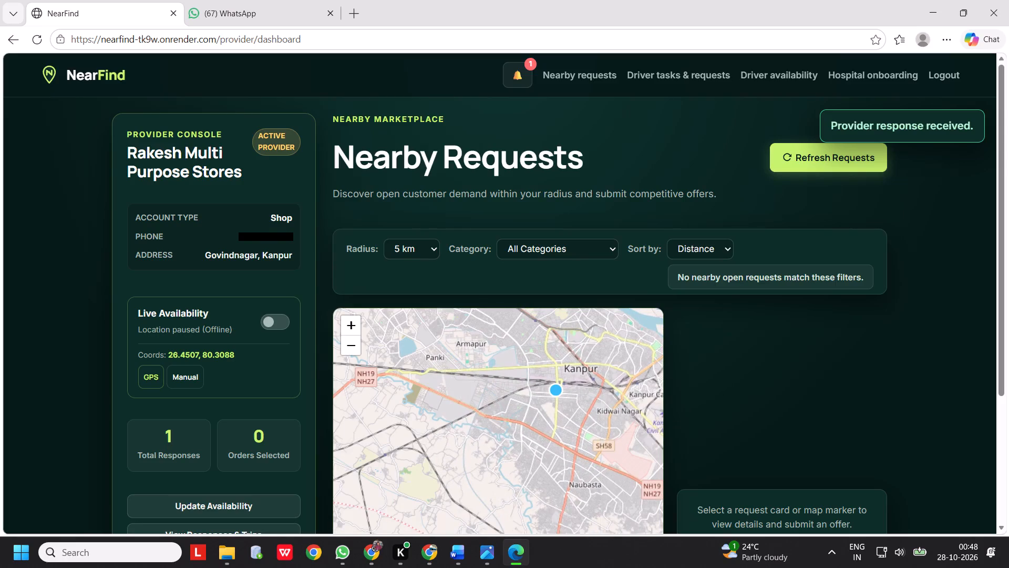
Review the rest of the provider dashboard, including the request details area, and highlight the provider response notification's text.
{"action": "scroll", "coordinate": [843, 359], "scroll_direction": "down", "scroll_amount": 3}
{"action": "scroll", "coordinate": [843, 359], "scroll_direction": "up", "scroll_amount": 3}
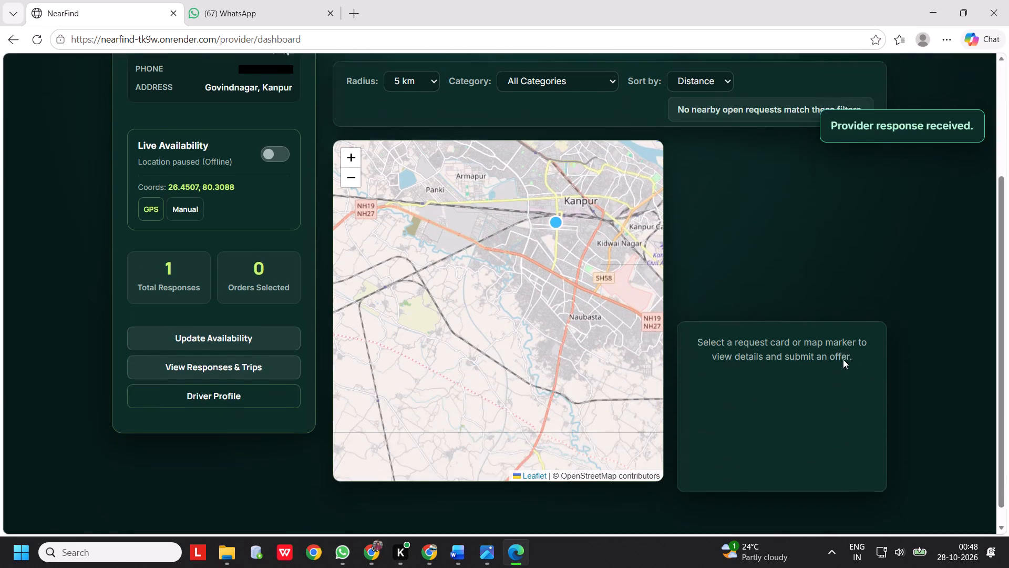
{"action": "left_click_drag", "start_coordinate": [973, 126], "coordinate": [967, 127]}
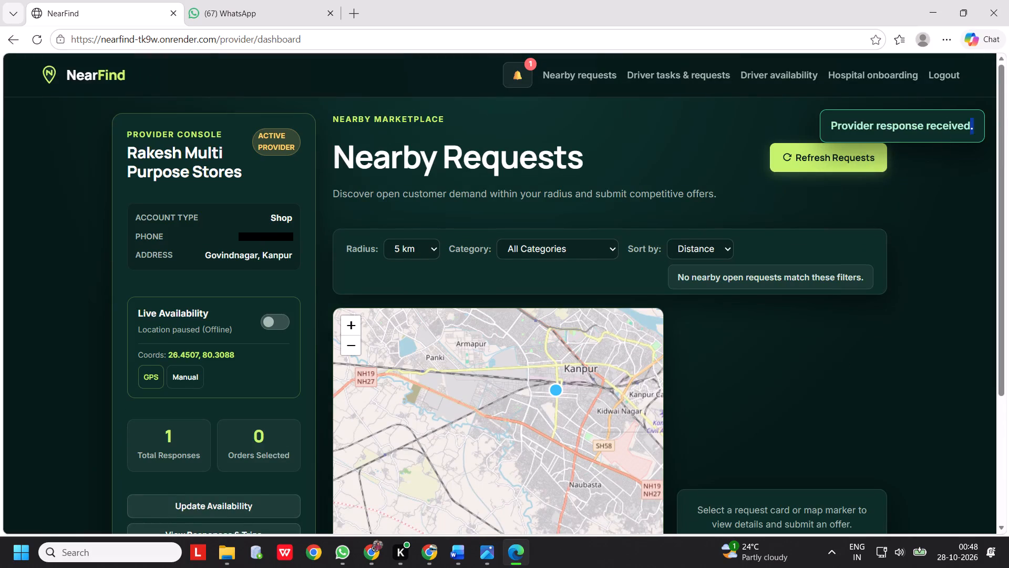
{"action": "left_click_drag", "start_coordinate": [967, 127], "coordinate": [825, 128]}
{"action": "left_click", "coordinate": [827, 322]}
{"action": "scroll", "coordinate": [827, 322], "scroll_direction": "down", "scroll_amount": 2}
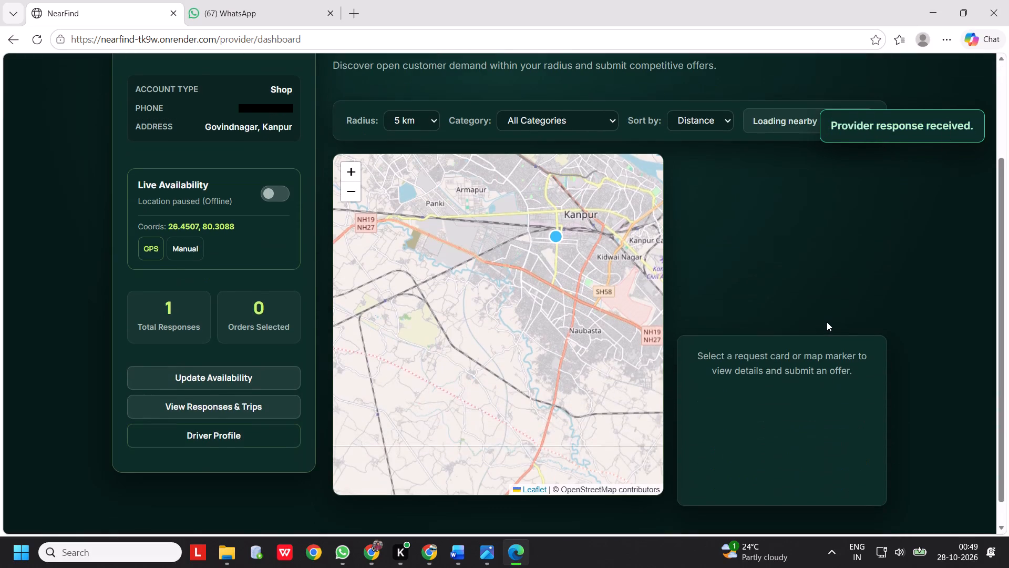
{"action": "scroll", "coordinate": [827, 322], "scroll_direction": "up", "scroll_amount": 4}
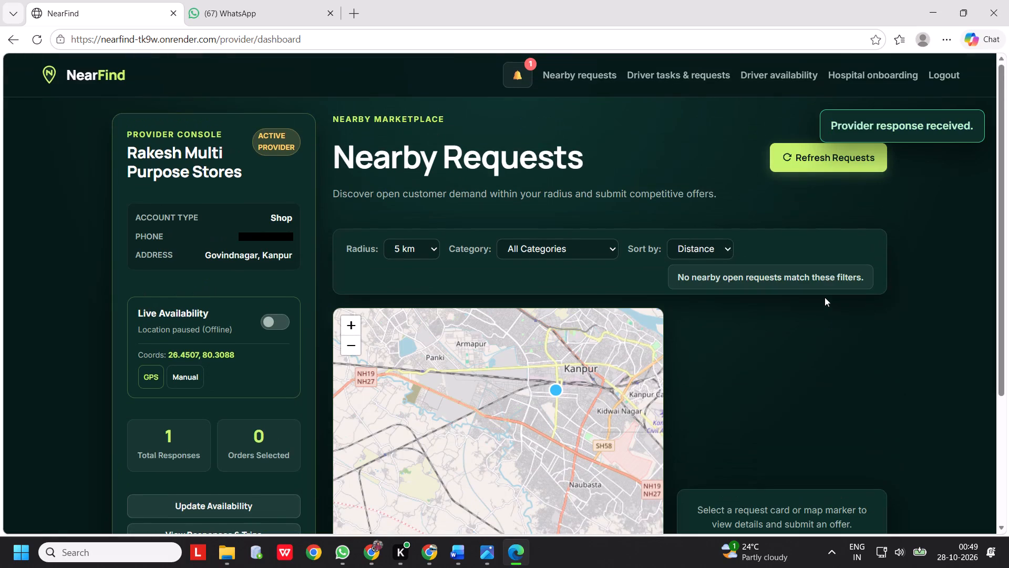
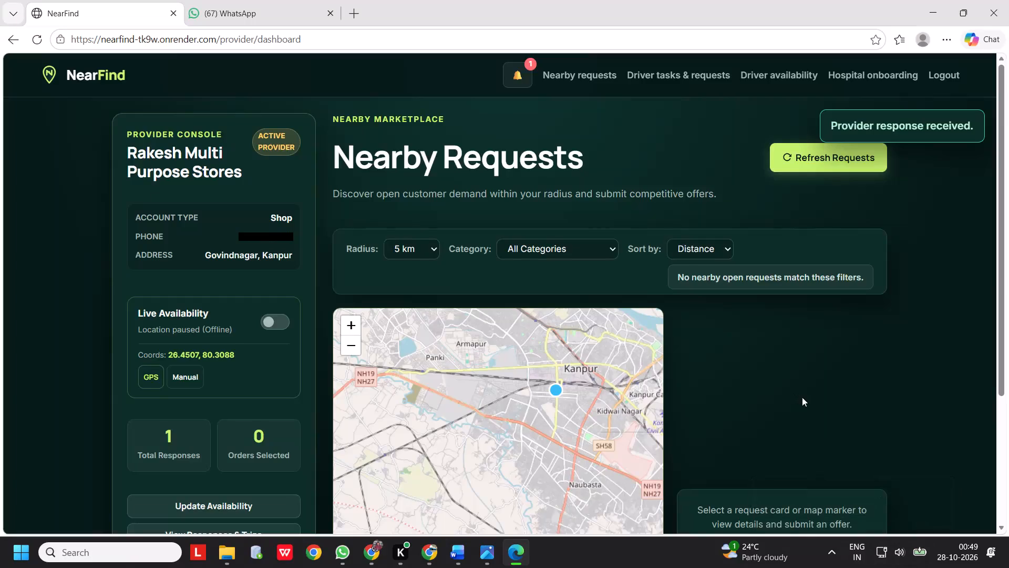
Review the provider's responses and trips page, including its eligible nearby requests, and return to the provider dashboard.
{"action": "scroll", "coordinate": [802, 397], "scroll_direction": "down", "scroll_amount": 3}
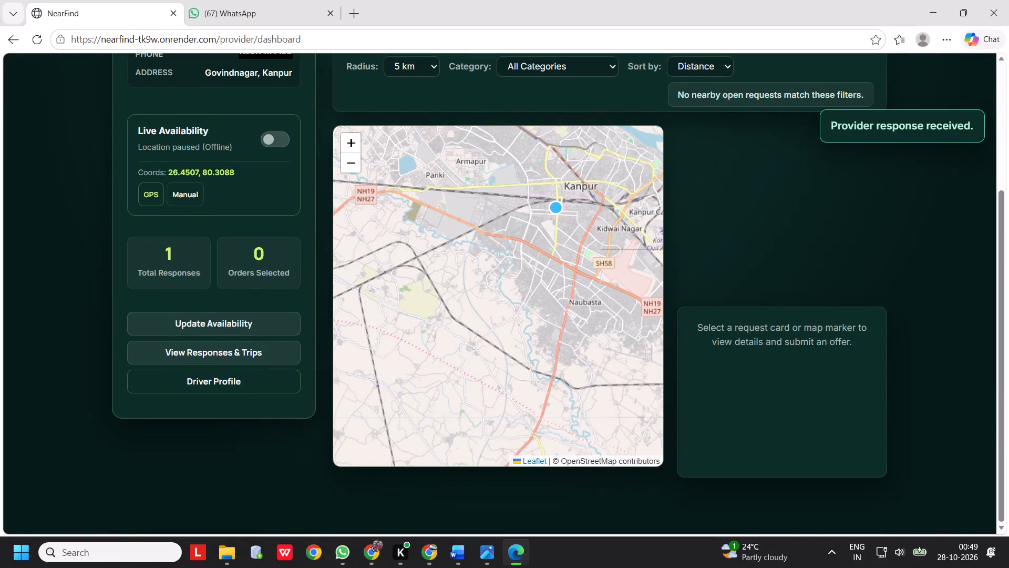
{"action": "left_click", "coordinate": [246, 353]}
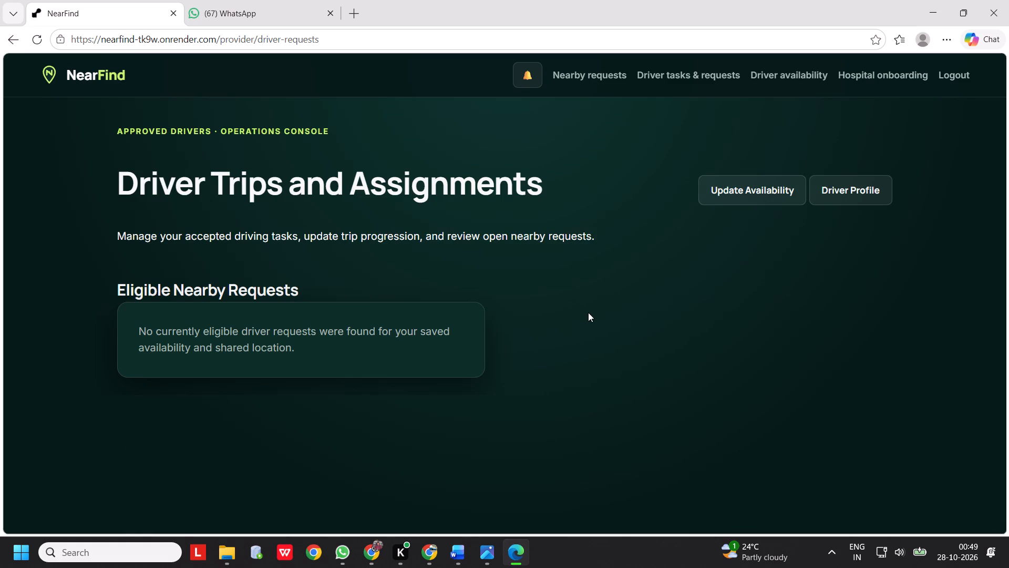
{"action": "scroll", "coordinate": [588, 312], "scroll_direction": "up", "scroll_amount": 1}
{"action": "scroll", "coordinate": [589, 312], "scroll_direction": "down", "scroll_amount": 5}
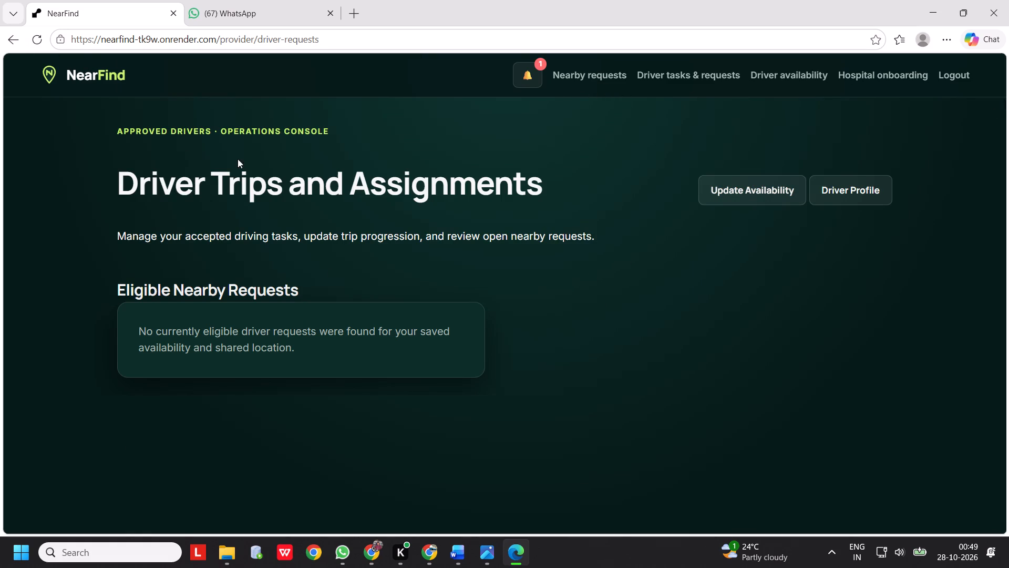
{"action": "left_click", "coordinate": [13, 42]}
Examine the Nearby Requests map at closer zoom, from the Kanpur Bypass area north to Kalpi Road.
{"action": "scroll", "coordinate": [489, 286], "scroll_direction": "up", "scroll_amount": 1}
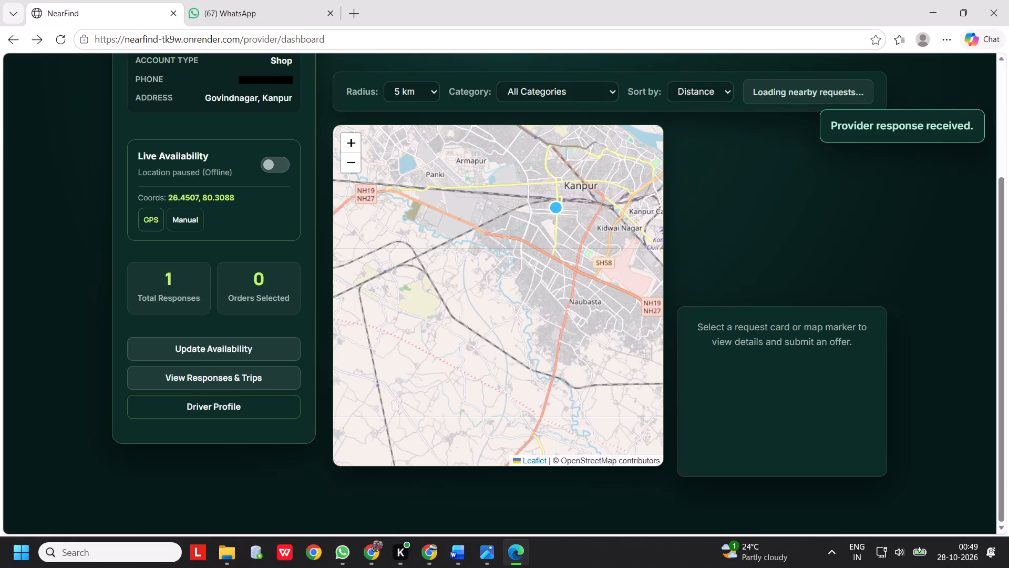
{"action": "scroll", "coordinate": [489, 286], "scroll_direction": "up", "scroll_amount": 4}
{"action": "left_click_drag", "start_coordinate": [572, 266], "coordinate": [439, 459]}
{"action": "left_click_drag", "start_coordinate": [590, 228], "coordinate": [533, 406]}
{"action": "left_click_drag", "start_coordinate": [566, 308], "coordinate": [537, 370]}
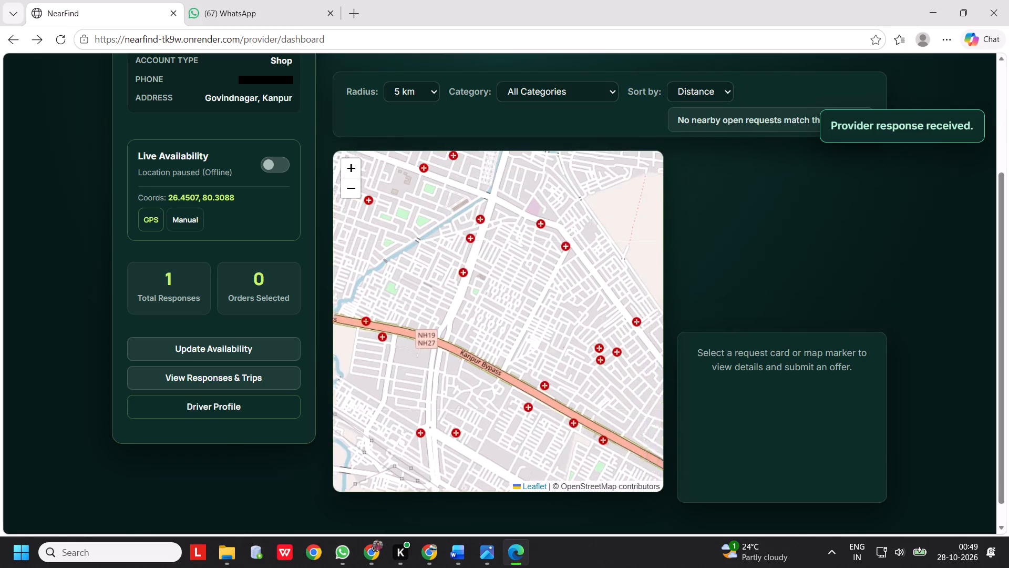
{"action": "left_click_drag", "start_coordinate": [537, 370], "coordinate": [524, 390]}
{"action": "left_click_drag", "start_coordinate": [531, 224], "coordinate": [537, 405]}
{"action": "left_click_drag", "start_coordinate": [568, 352], "coordinate": [457, 423]}
{"action": "left_click_drag", "start_coordinate": [489, 312], "coordinate": [491, 421]}
Check the distance options offered by the Radius filter for nearby requests.
{"action": "scroll", "coordinate": [897, 272], "scroll_direction": "up", "scroll_amount": 4}
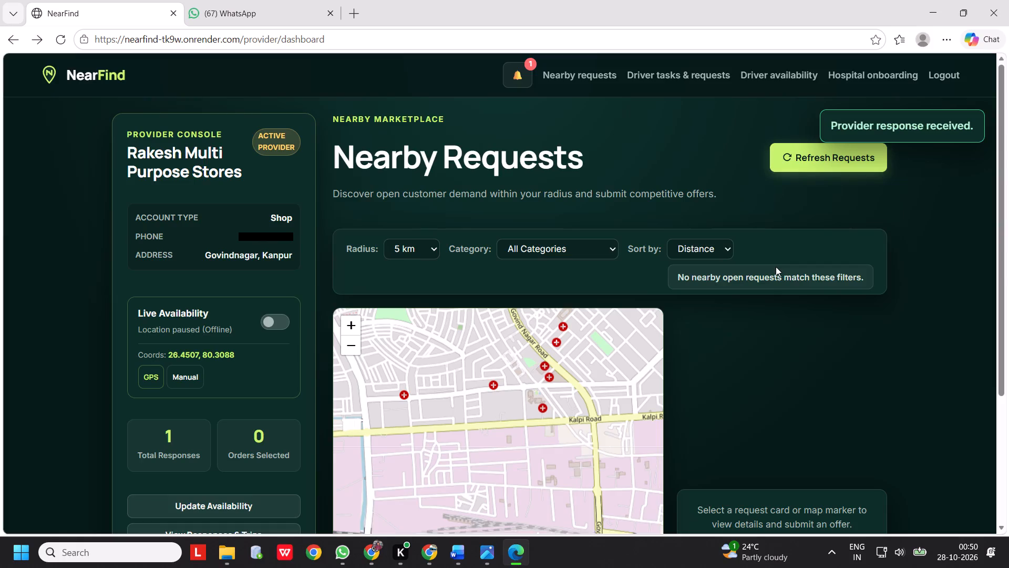
{"action": "left_click", "coordinate": [421, 255]}
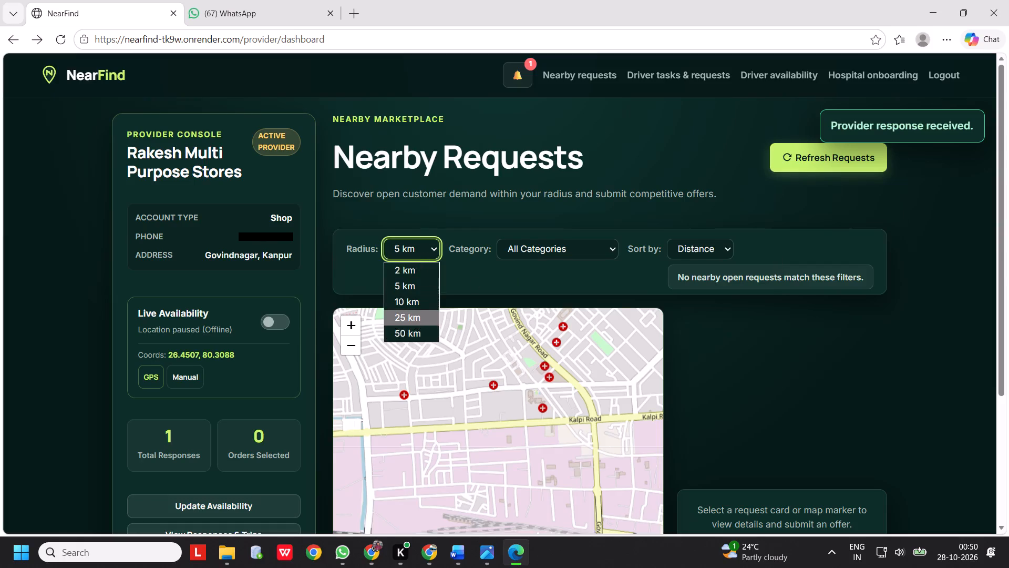
{"action": "scroll", "coordinate": [724, 372], "scroll_direction": "down", "scroll_amount": 6}
Examine the map from the shop's location marker north across Kalpi Road and Govind Nagar Road toward LLR Hospital.
{"action": "scroll", "coordinate": [724, 372], "scroll_direction": "down", "scroll_amount": 6}
{"action": "scroll", "coordinate": [499, 309], "scroll_direction": "up", "scroll_amount": 6}
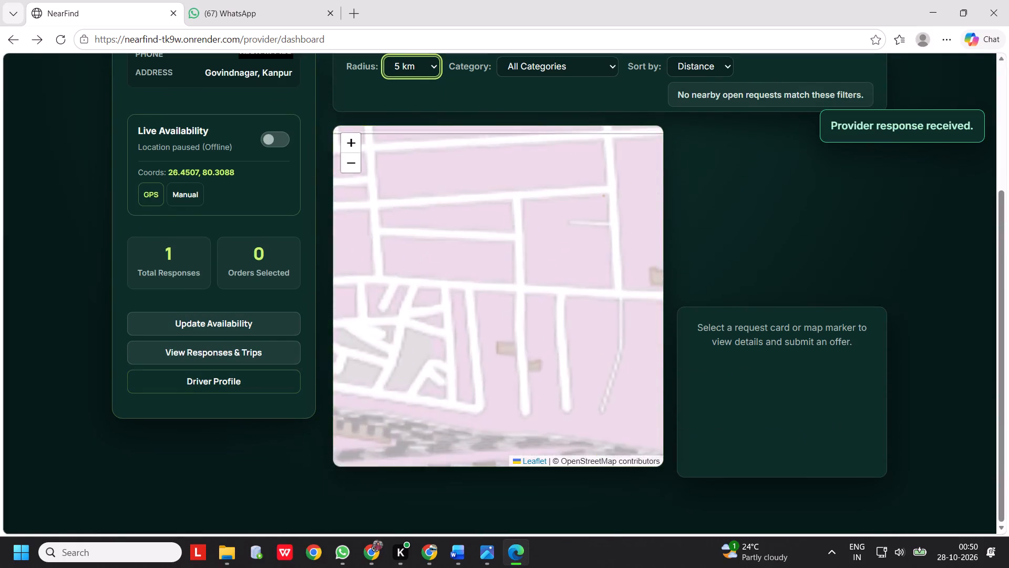
{"action": "scroll", "coordinate": [485, 190], "scroll_direction": "down", "scroll_amount": 7}
{"action": "left_click_drag", "start_coordinate": [564, 300], "coordinate": [521, 349]}
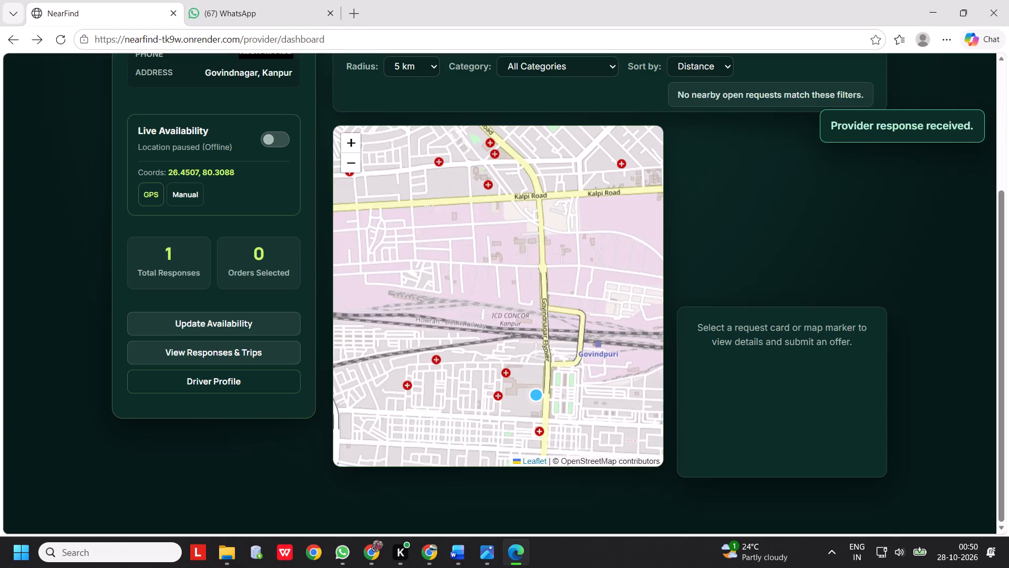
{"action": "left_click_drag", "start_coordinate": [543, 225], "coordinate": [673, 427]}
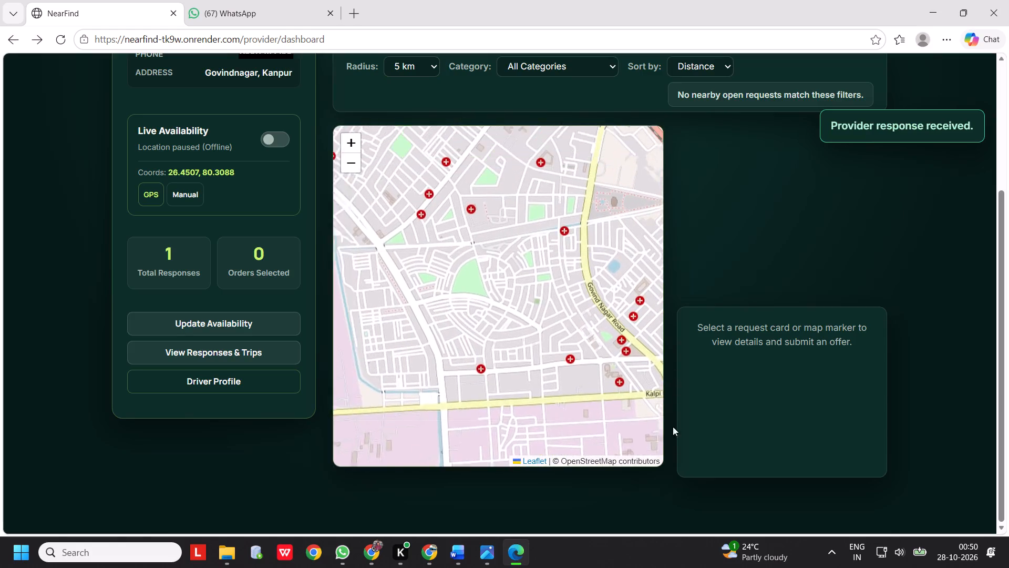
{"action": "left_click_drag", "start_coordinate": [673, 427], "coordinate": [459, 359]}
{"action": "left_click_drag", "start_coordinate": [512, 199], "coordinate": [502, 305]}
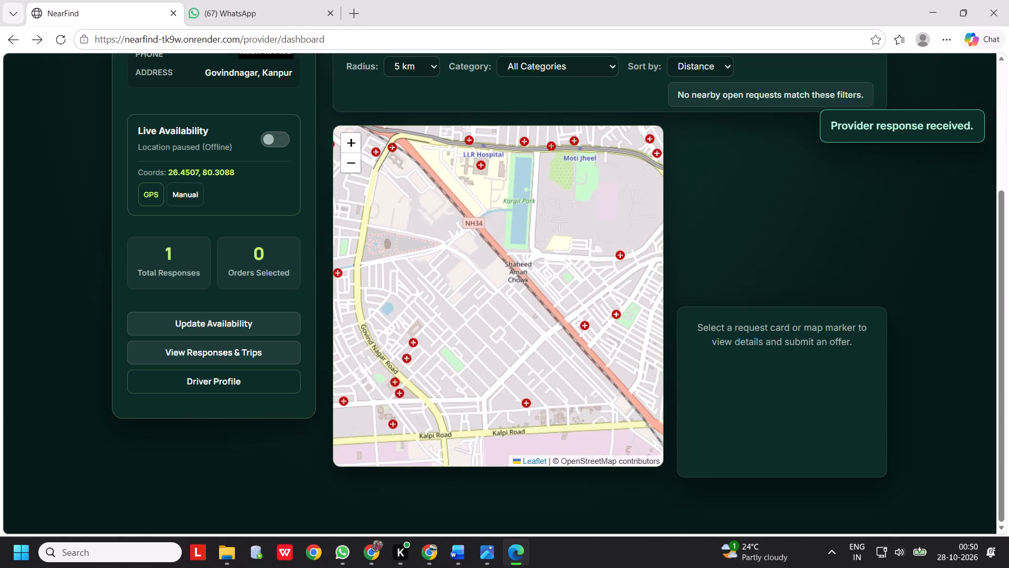
Examine the map around LLR Hospital, Kargil Park and Moti Jheel at closer and wider zoom levels.
{"action": "left_click_drag", "start_coordinate": [477, 169], "coordinate": [472, 250]}
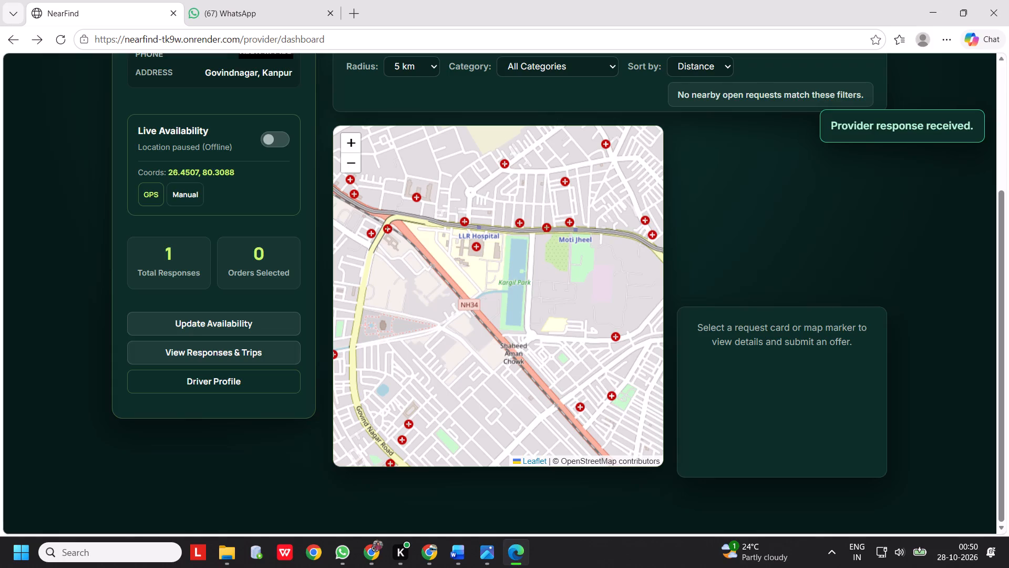
{"action": "left_click_drag", "start_coordinate": [573, 227], "coordinate": [570, 258]}
{"action": "left_click", "coordinate": [569, 257]}
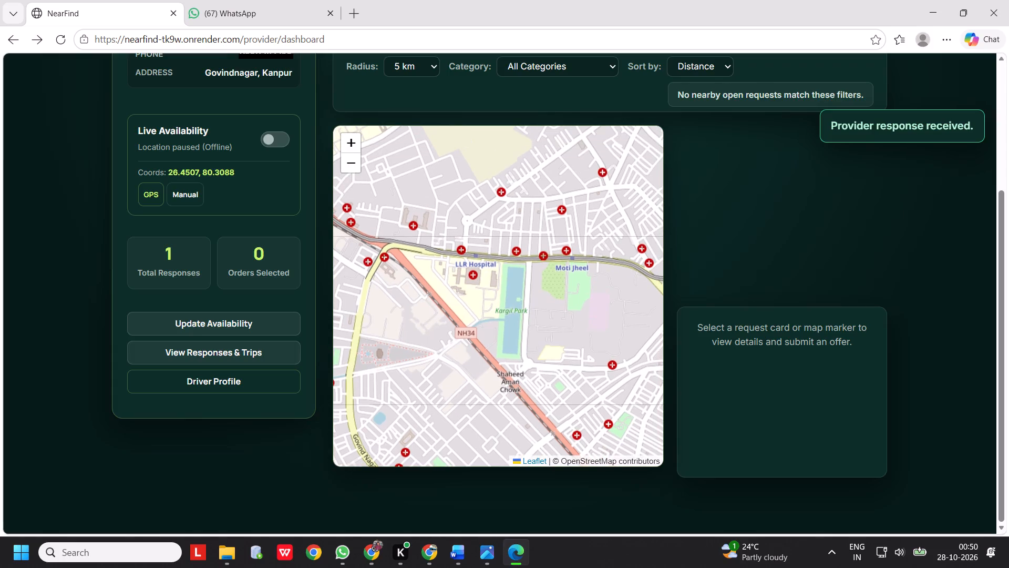
{"action": "scroll", "coordinate": [523, 226], "scroll_direction": "up", "scroll_amount": 7}
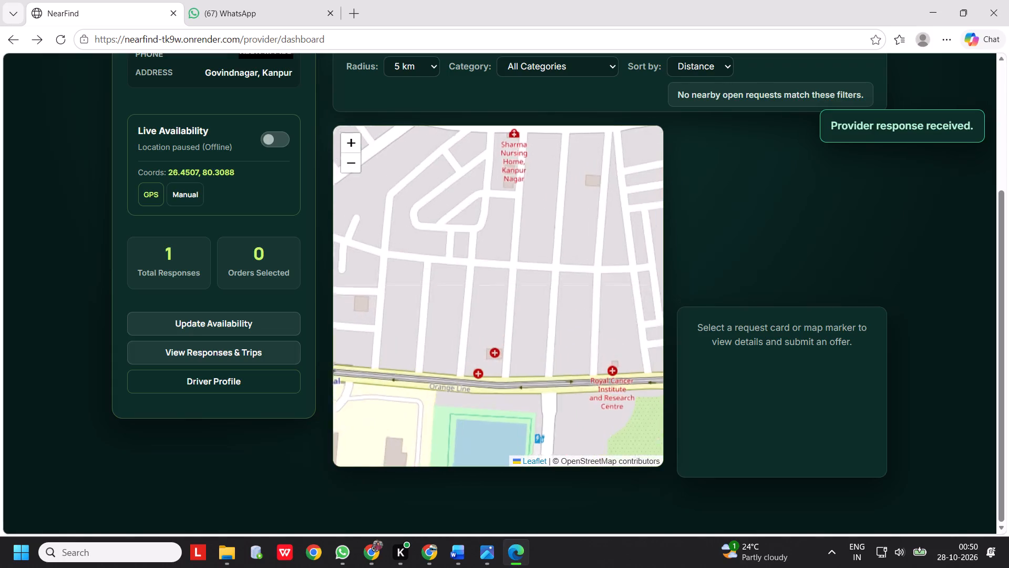
{"action": "scroll", "coordinate": [533, 240], "scroll_direction": "up", "scroll_amount": 10}
{"action": "left_click_drag", "start_coordinate": [541, 226], "coordinate": [540, 240]}
{"action": "scroll", "coordinate": [542, 240], "scroll_direction": "down", "scroll_amount": 13}
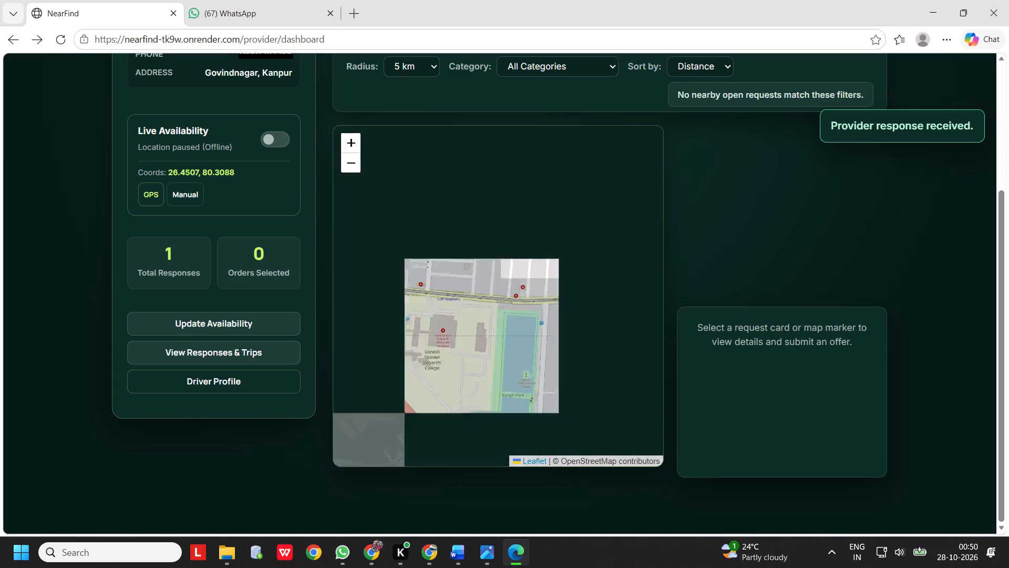
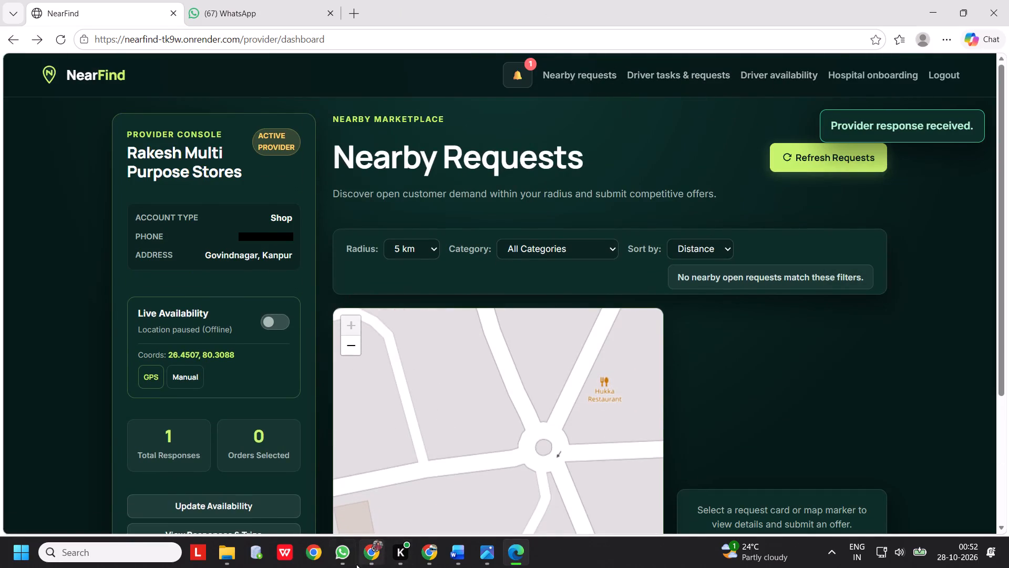
Switch to the seeker account in Chrome, reload the charger request's responses page and open the seeker home dashboard.
{"action": "left_click", "coordinate": [526, 563]}
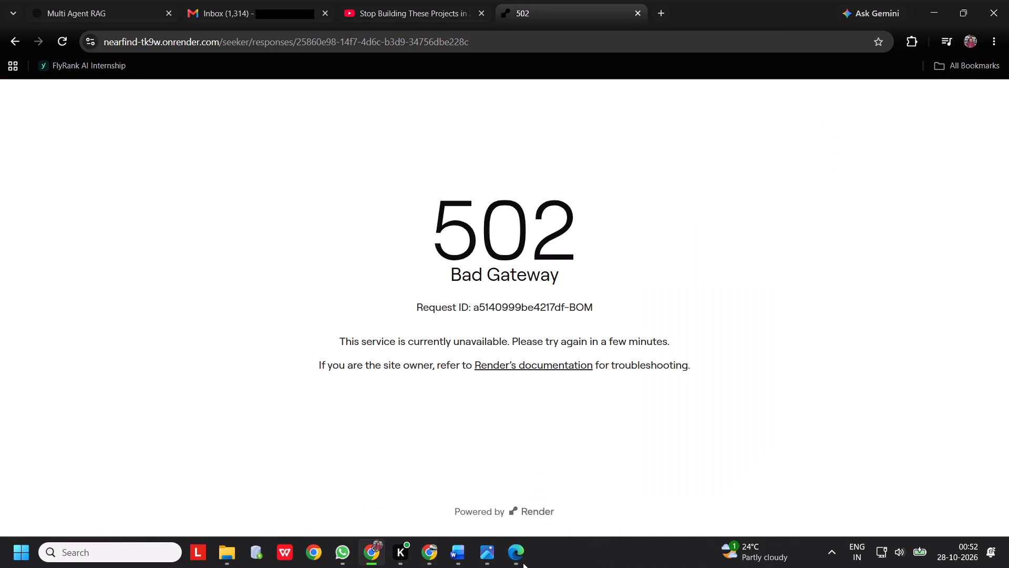
{"action": "left_click", "coordinate": [62, 47]}
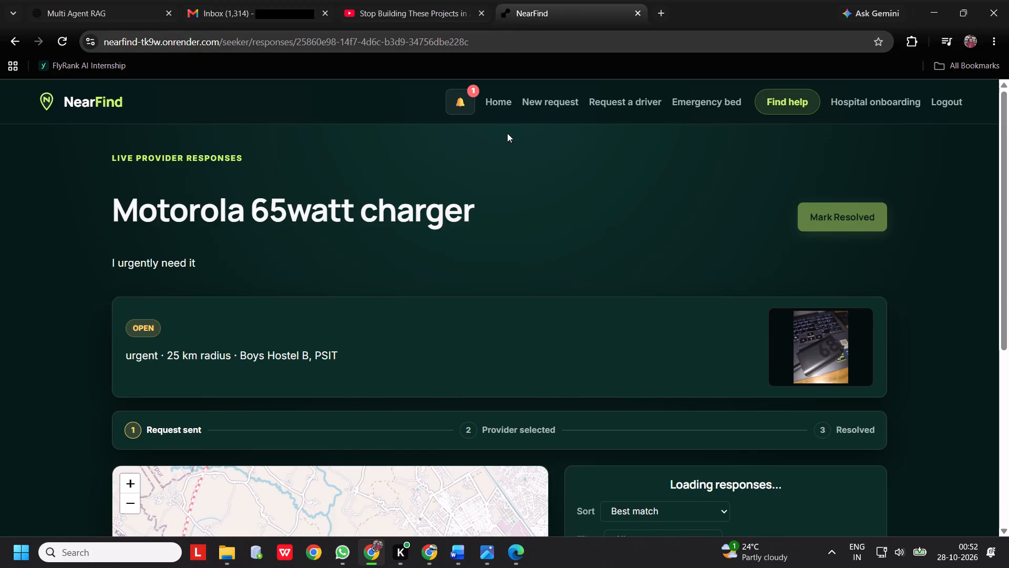
{"action": "left_click", "coordinate": [500, 113]}
{"action": "left_click", "coordinate": [500, 105]}
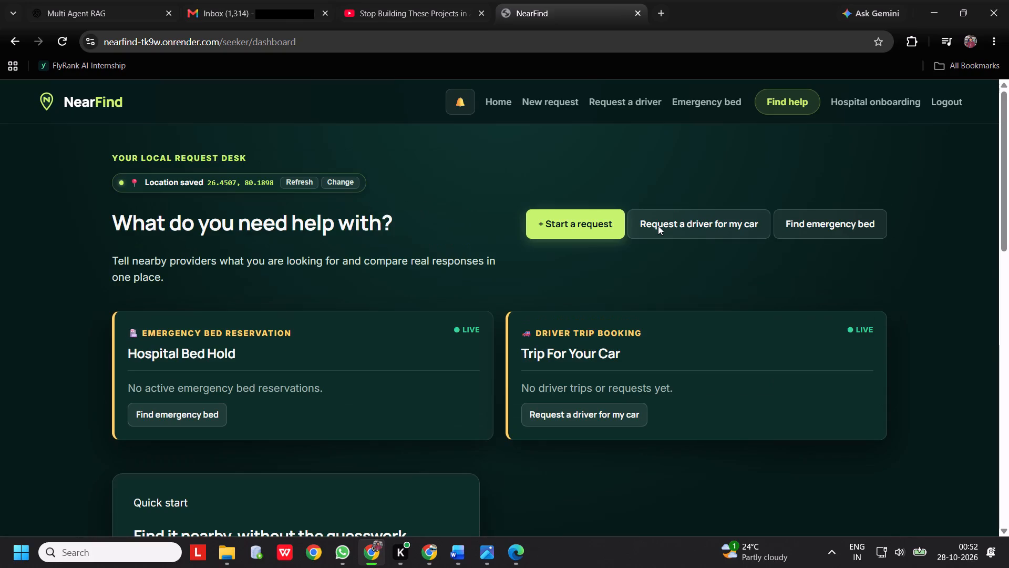
Examine the seeker dashboard's emergency bed and driver trip cards, quick-start categories and active requests.
{"action": "scroll", "coordinate": [658, 226], "scroll_direction": "down", "scroll_amount": 3}
{"action": "scroll", "coordinate": [658, 226], "scroll_direction": "up", "scroll_amount": 3}
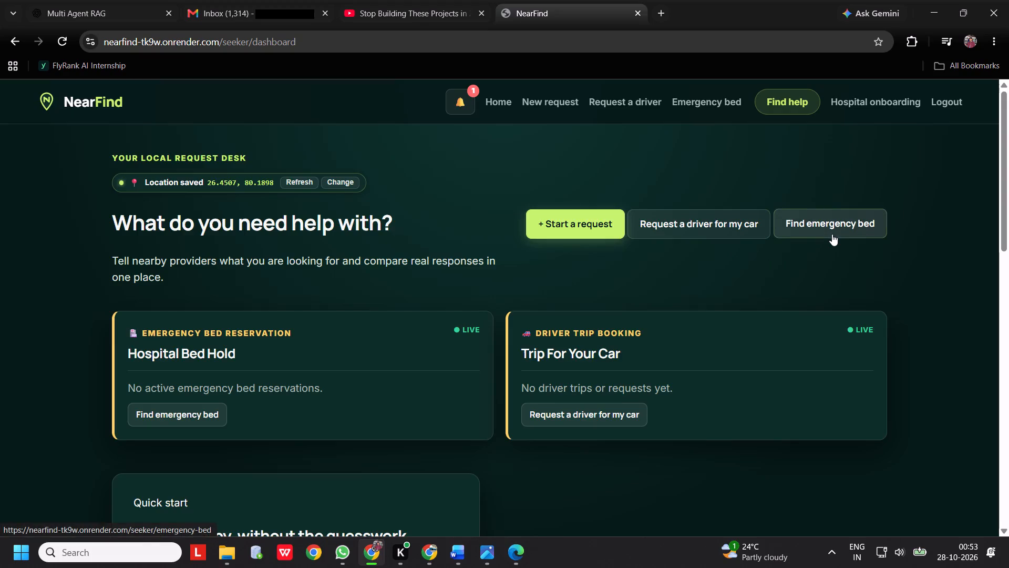
{"action": "scroll", "coordinate": [832, 234], "scroll_direction": "down", "scroll_amount": 9}
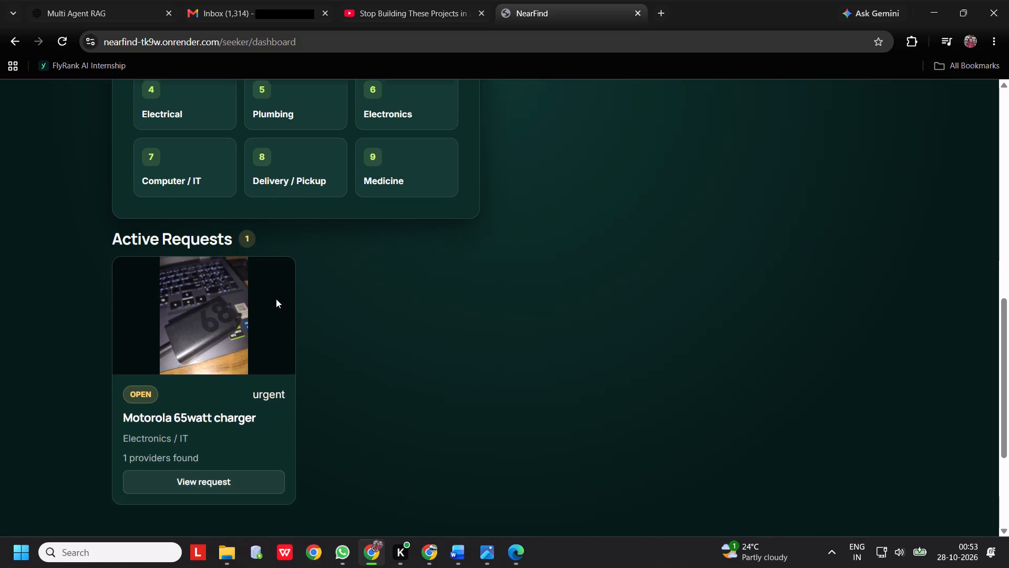
{"action": "scroll", "coordinate": [276, 299], "scroll_direction": "up", "scroll_amount": 1}
{"action": "scroll", "coordinate": [213, 231], "scroll_direction": "up", "scroll_amount": 2}
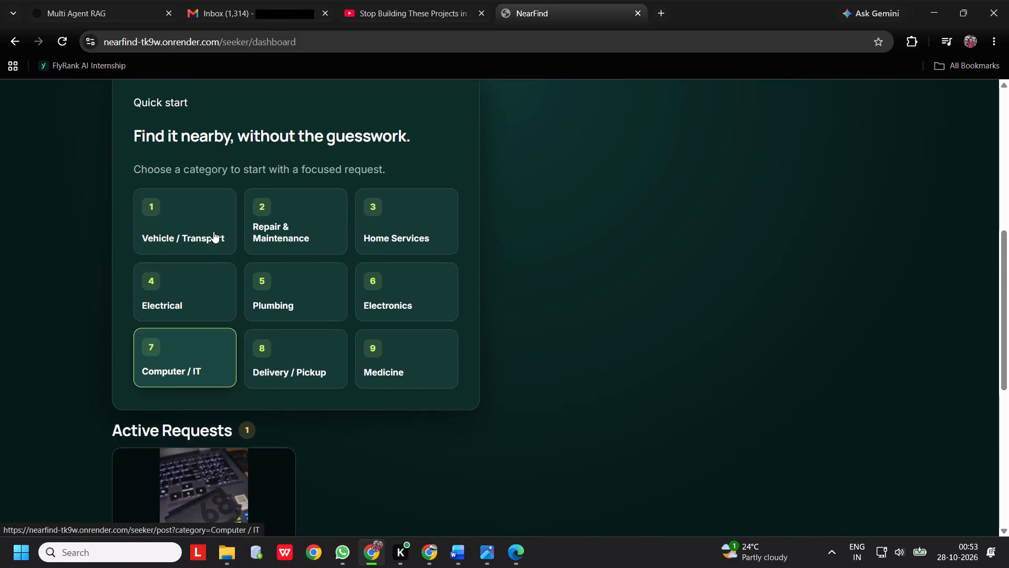
{"action": "scroll", "coordinate": [305, 265], "scroll_direction": "up", "scroll_amount": 2}
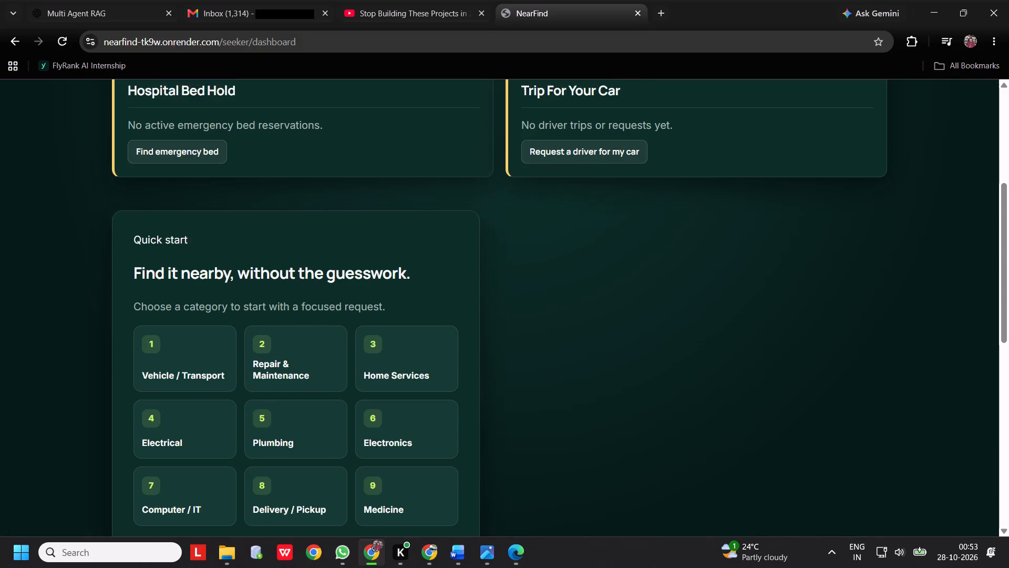
Switch to the provider account in Edge and open the Hospital onboarding page.
{"action": "key", "text": "alt+Tab"}
{"action": "scroll", "coordinate": [528, 222], "scroll_direction": "down", "scroll_amount": 1}
{"action": "scroll", "coordinate": [523, 226], "scroll_direction": "up", "scroll_amount": 3}
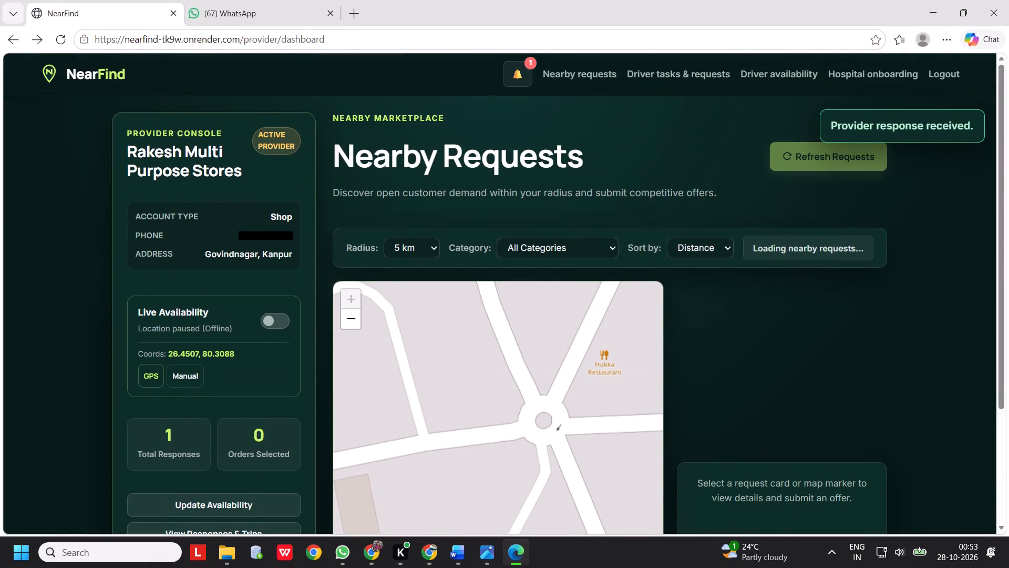
{"action": "left_click", "coordinate": [839, 82]}
{"action": "left_click", "coordinate": [848, 72]}
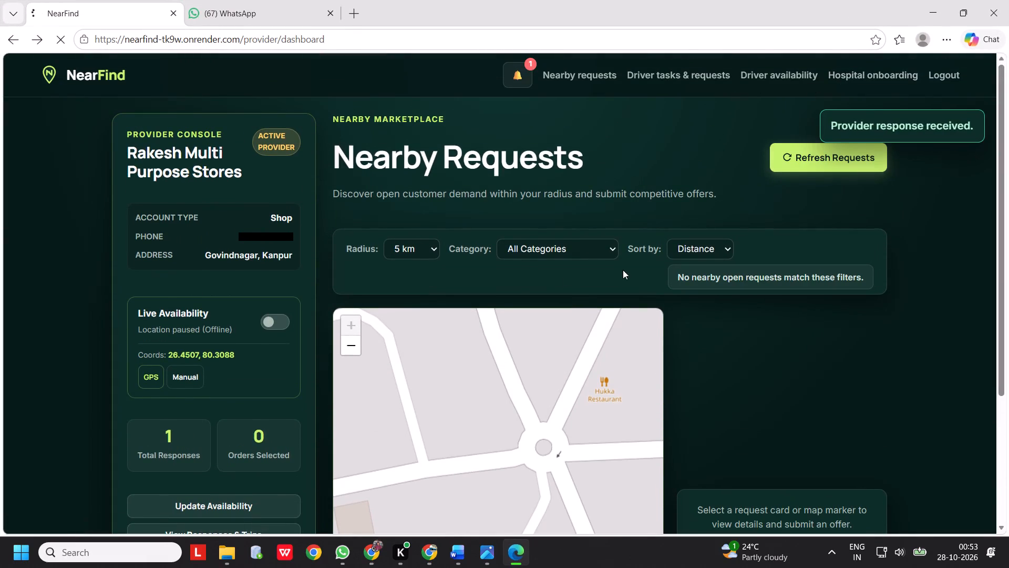
{"action": "left_click", "coordinate": [882, 72]}
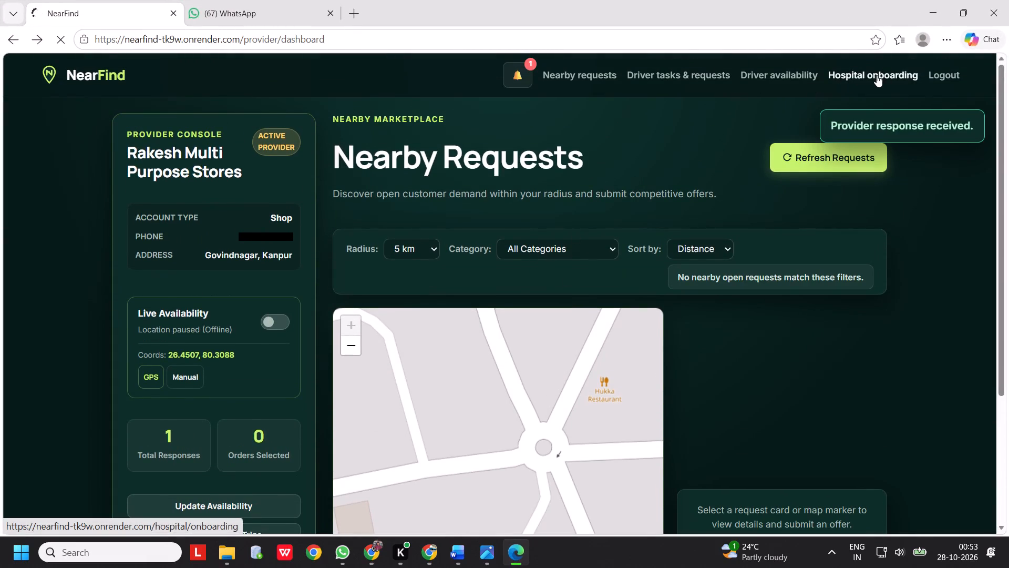
Examine the Register Hospital Profile form, from the facility details down to the initial available bed counts.
{"action": "scroll", "coordinate": [474, 230], "scroll_direction": "down", "scroll_amount": 3}
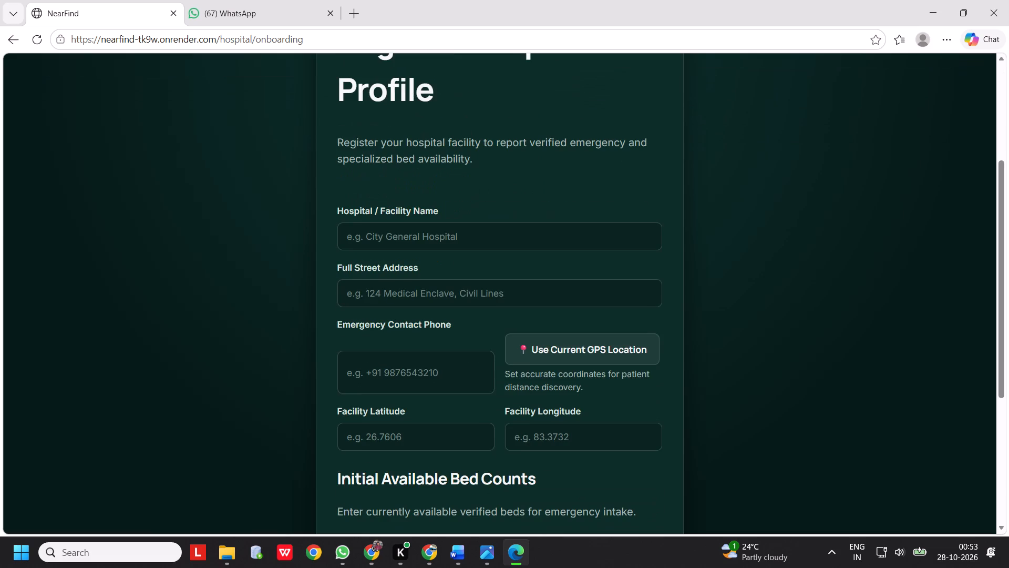
{"action": "scroll", "coordinate": [419, 234], "scroll_direction": "down", "scroll_amount": 8}
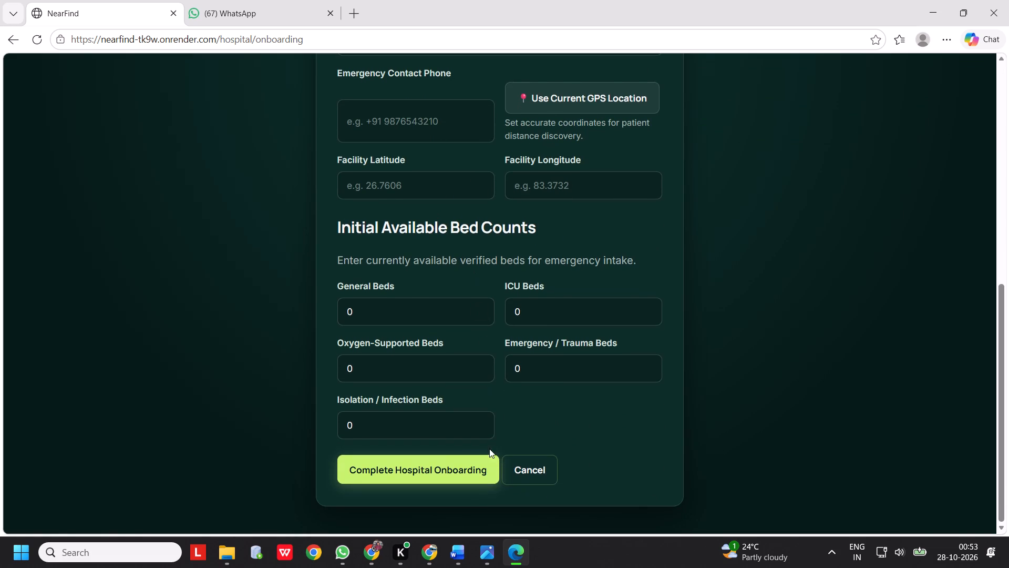
{"action": "scroll", "coordinate": [457, 424], "scroll_direction": "up", "scroll_amount": 9}
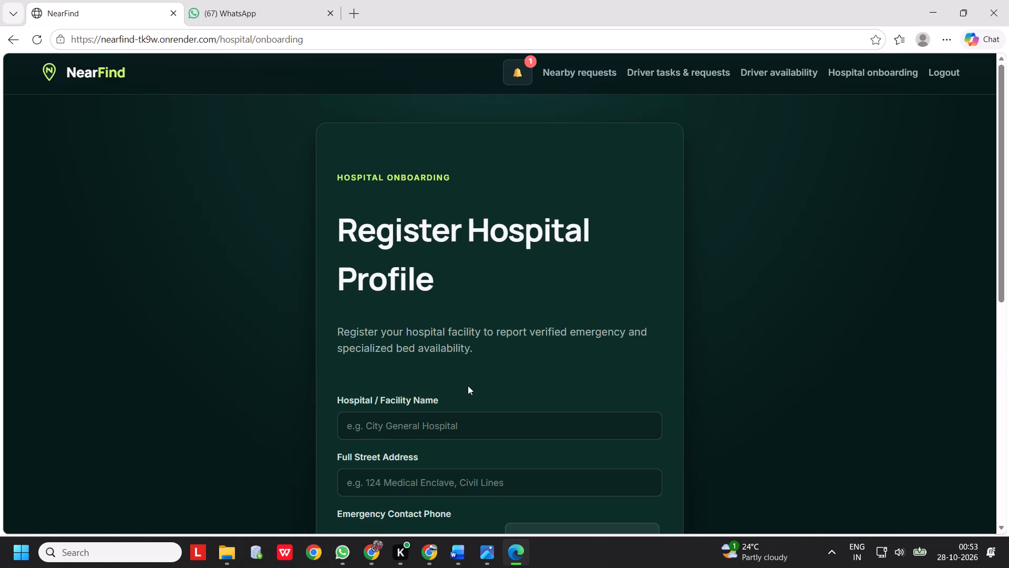
{"action": "scroll", "coordinate": [468, 386], "scroll_direction": "up", "scroll_amount": 4}
{"action": "scroll", "coordinate": [472, 377], "scroll_direction": "down", "scroll_amount": 7}
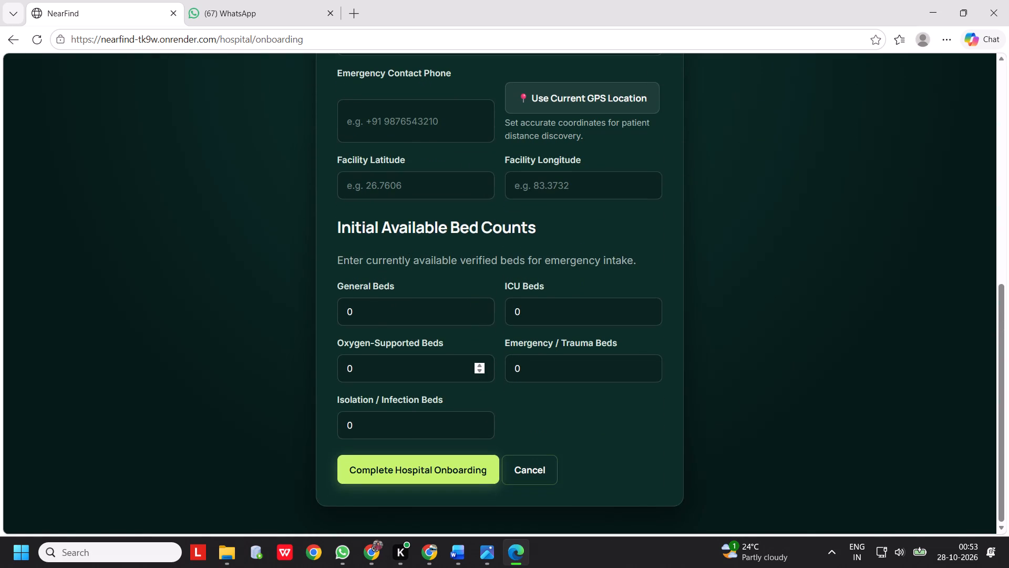
{"action": "scroll", "coordinate": [475, 369], "scroll_direction": "up", "scroll_amount": 6}
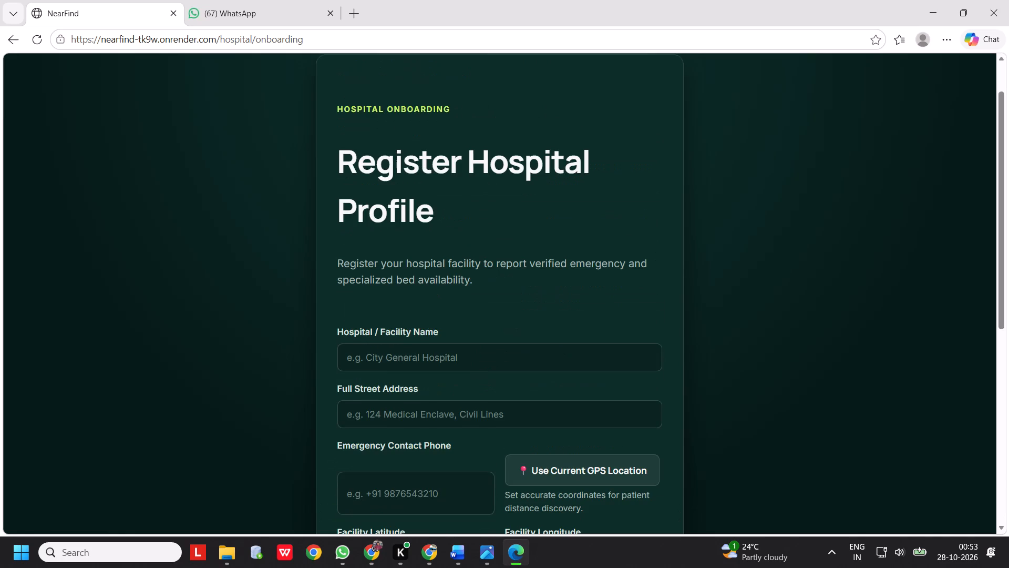
{"action": "scroll", "coordinate": [476, 367], "scroll_direction": "up", "scroll_amount": 1}
{"action": "scroll", "coordinate": [476, 367], "scroll_direction": "down", "scroll_amount": 14}
{"action": "scroll", "coordinate": [478, 364], "scroll_direction": "up", "scroll_amount": 6}
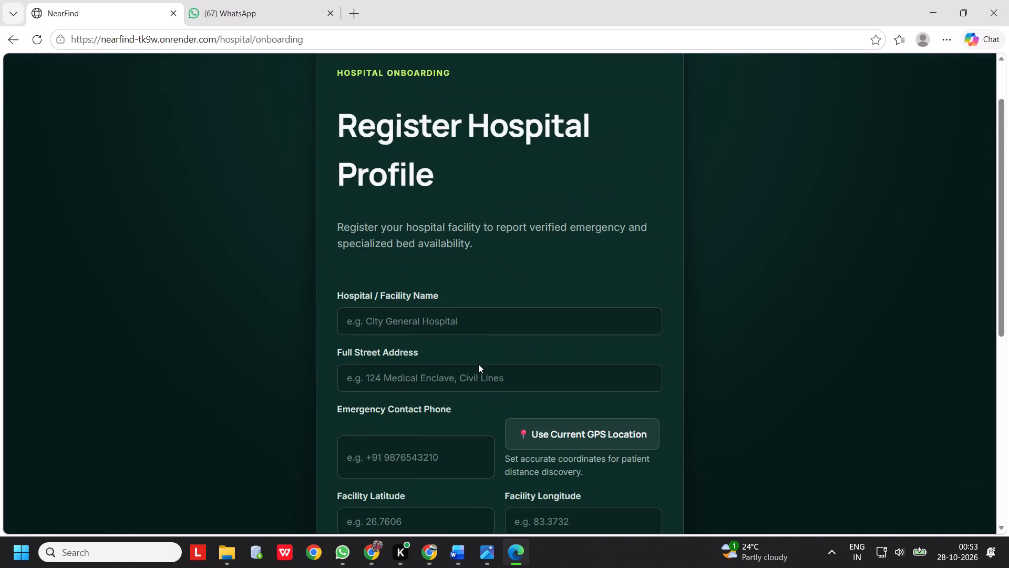
{"action": "left_click", "coordinate": [478, 375]}
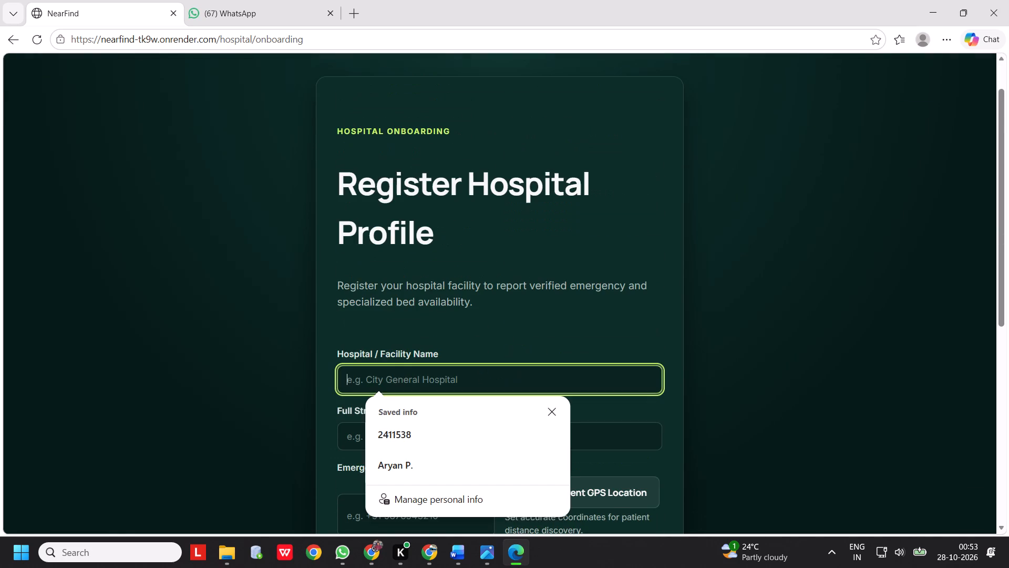
{"action": "scroll", "coordinate": [478, 375], "scroll_direction": "down", "scroll_amount": 1}
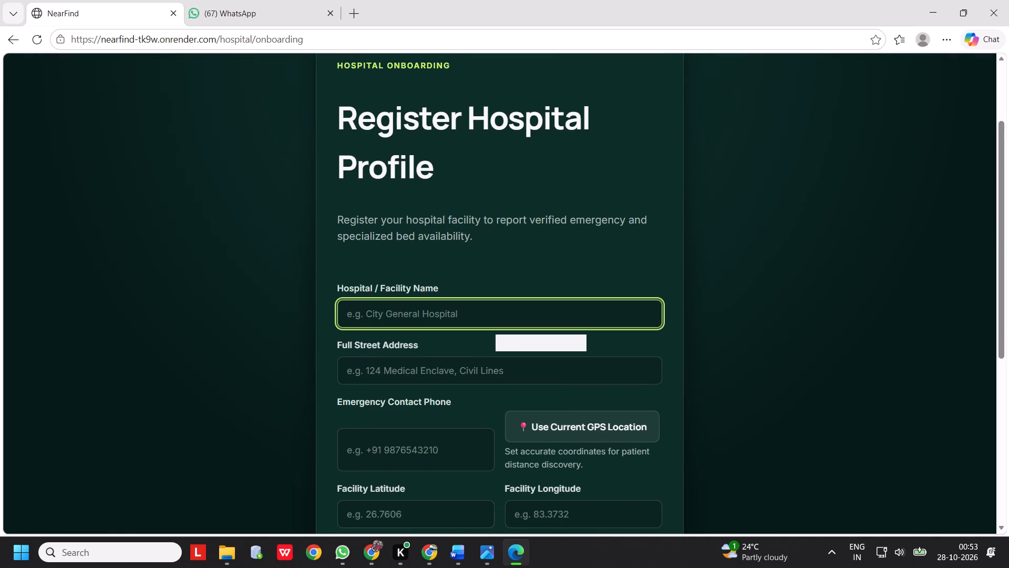
{"action": "scroll", "coordinate": [489, 325], "scroll_direction": "up", "scroll_amount": 5}
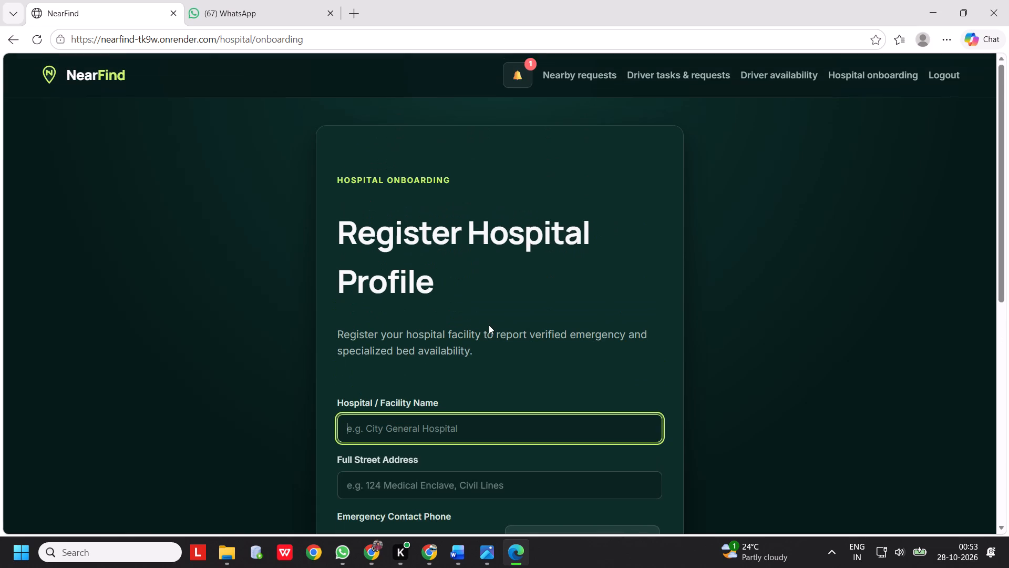
Check the provider account's notifications.
{"action": "left_click", "coordinate": [524, 76]}
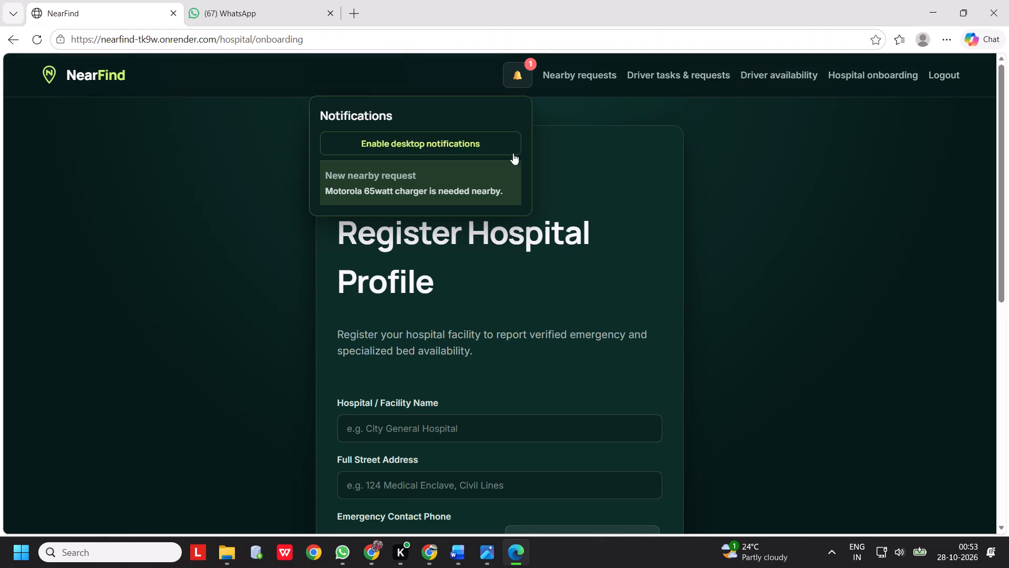
{"action": "left_click", "coordinate": [744, 189]}
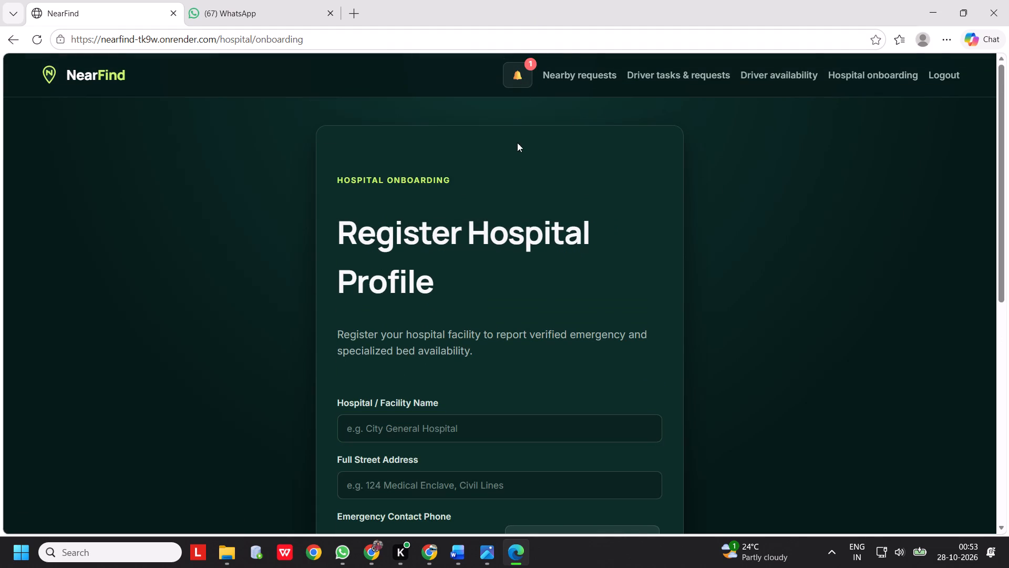
Enter PSIT HOSPITAL as the hospital's facility name and PSIT KANPUR as its full street address.
{"action": "scroll", "coordinate": [517, 180], "scroll_direction": "down", "scroll_amount": 7}
{"action": "scroll", "coordinate": [520, 178], "scroll_direction": "up", "scroll_amount": 3}
{"action": "left_click", "coordinate": [522, 178]}
{"action": "scroll", "coordinate": [569, 186], "scroll_direction": "down", "scroll_amount": 4}
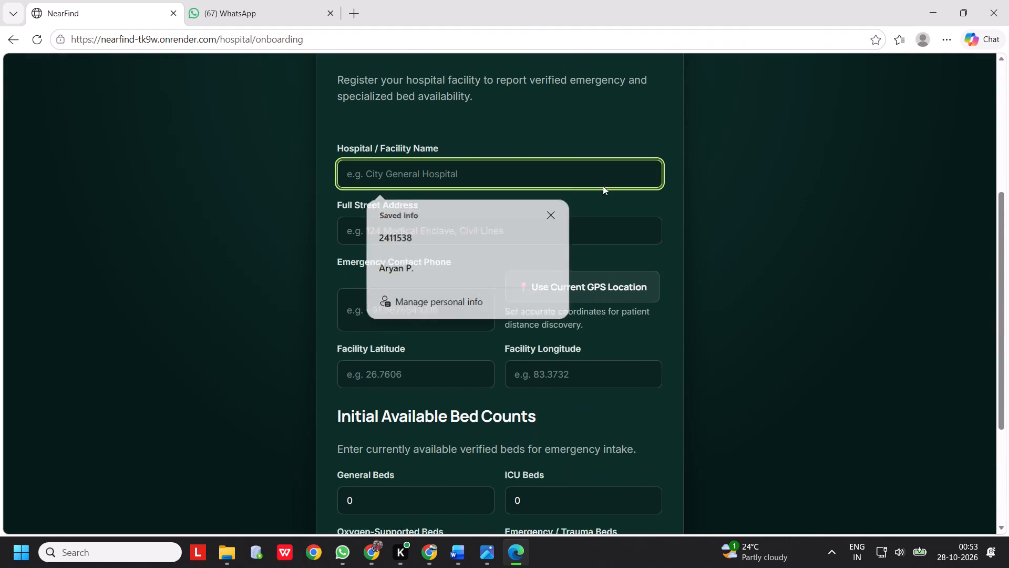
{"action": "scroll", "coordinate": [603, 186], "scroll_direction": "down", "scroll_amount": 1}
{"action": "scroll", "coordinate": [523, 313], "scroll_direction": "up", "scroll_amount": 7}
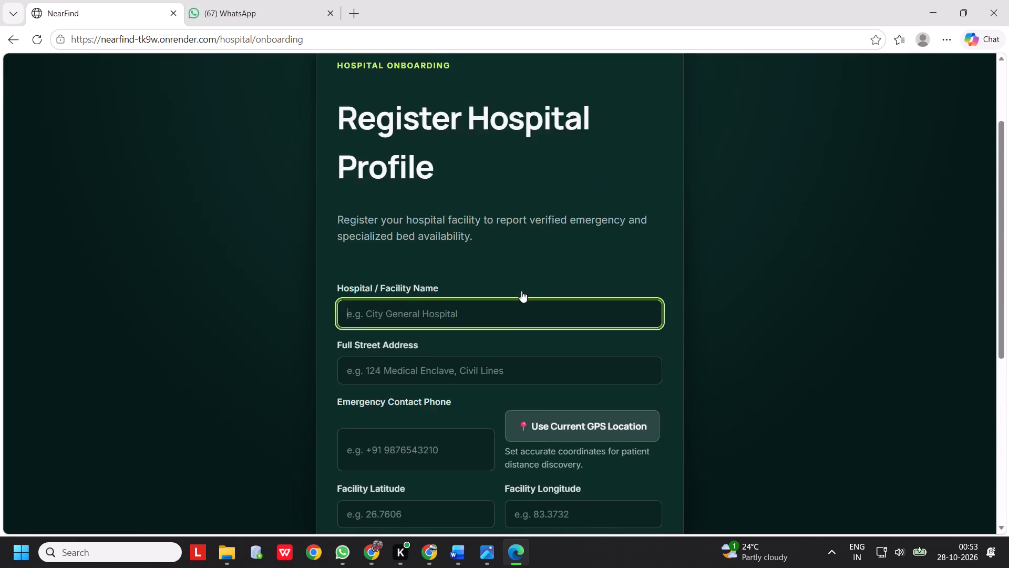
{"action": "scroll", "coordinate": [521, 291], "scroll_direction": "up", "scroll_amount": 1}
{"action": "scroll", "coordinate": [485, 296], "scroll_direction": "down", "scroll_amount": 5}
{"action": "scroll", "coordinate": [469, 225], "scroll_direction": "up", "scroll_amount": 1}
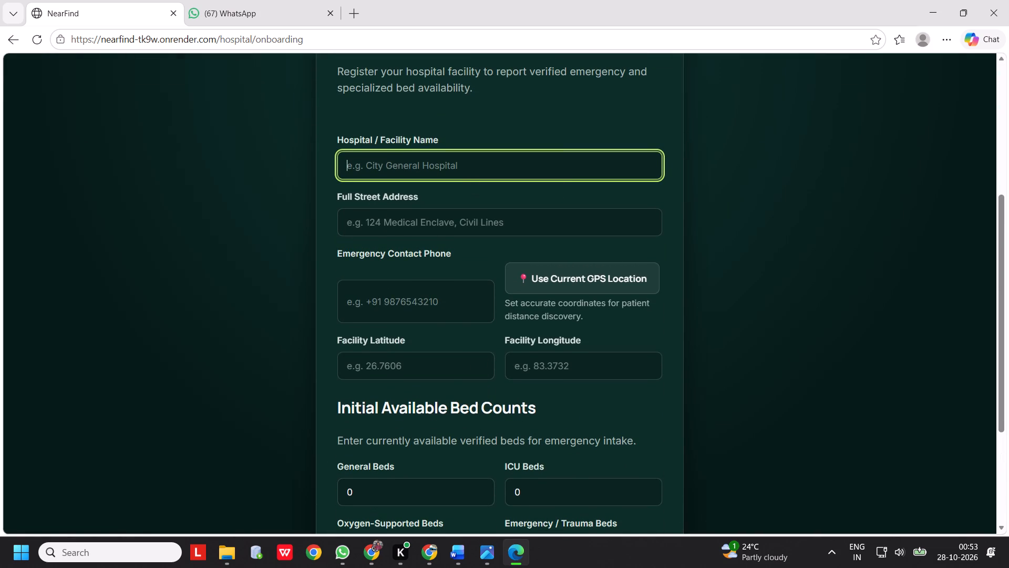
{"action": "type", "text": "PSIT HOSPITAL"}
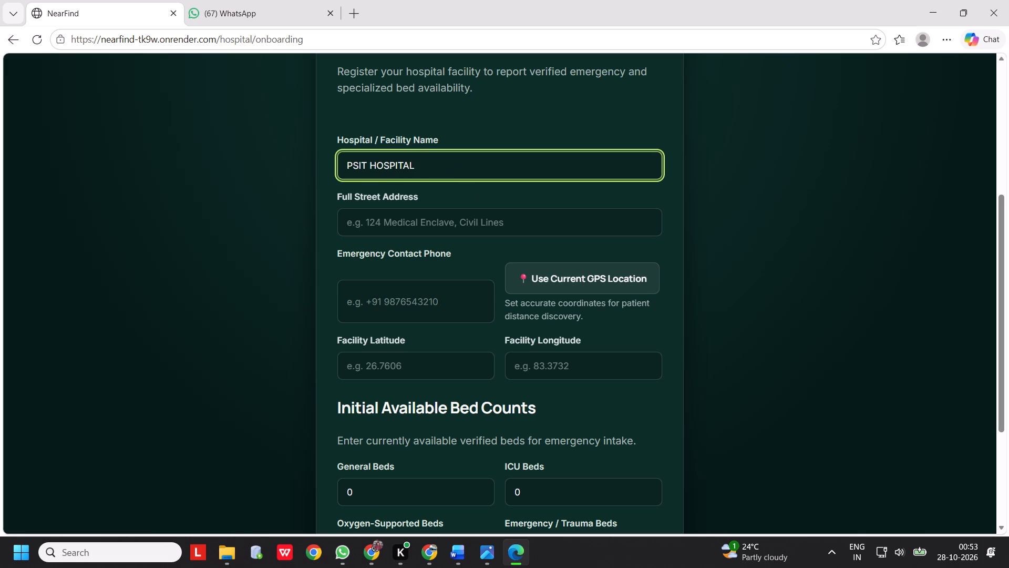
{"action": "left_click", "coordinate": [448, 220]}
{"action": "type", "text": "PSIT KANPUR"}
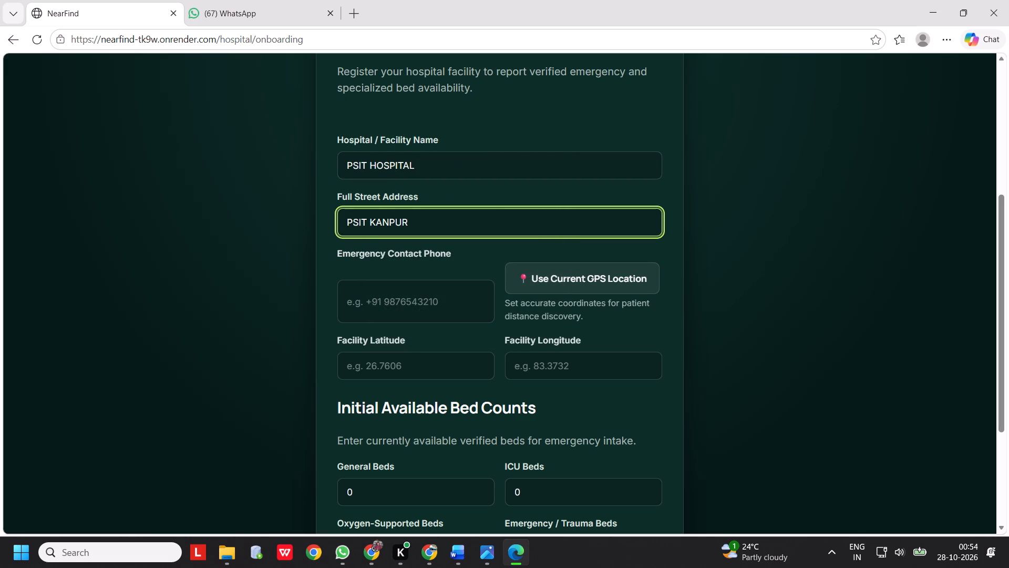
Set the hospital's emergency contact phone to 108.
{"action": "left_click", "coordinate": [439, 292]}
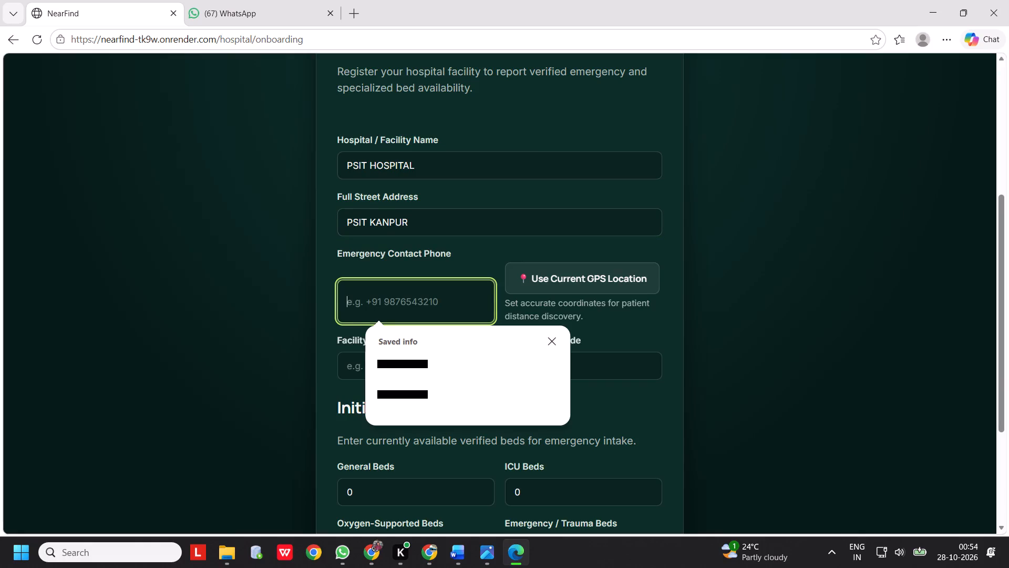
{"action": "type", "text": "100"}
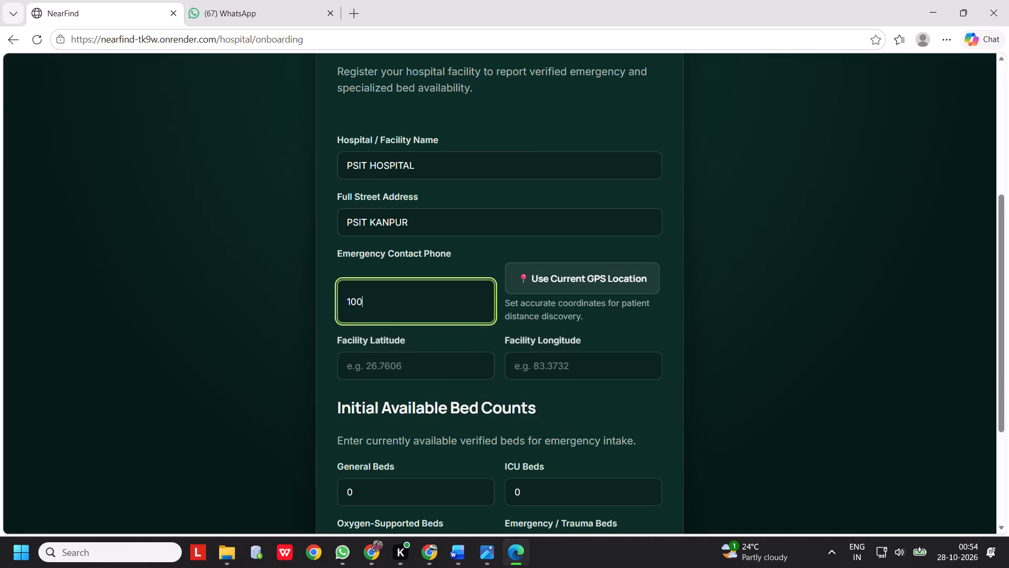
{"action": "key", "text": "BackSpace"}
{"action": "key", "text": "BackSpace"}
{"action": "type", "text": "08"}
Set the hospital's facility latitude to 26.4507.
{"action": "scroll", "coordinate": [500, 384], "scroll_direction": "down", "scroll_amount": 4}
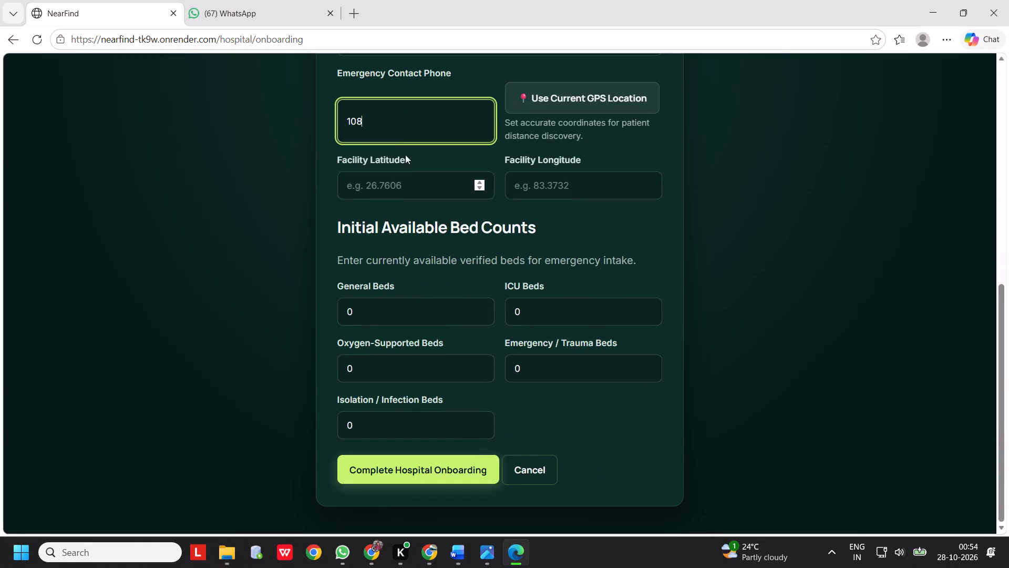
{"action": "scroll", "coordinate": [503, 256], "scroll_direction": "down", "scroll_amount": 3}
{"action": "scroll", "coordinate": [504, 256], "scroll_direction": "up", "scroll_amount": 5}
{"action": "scroll", "coordinate": [592, 365], "scroll_direction": "down", "scroll_amount": 3}
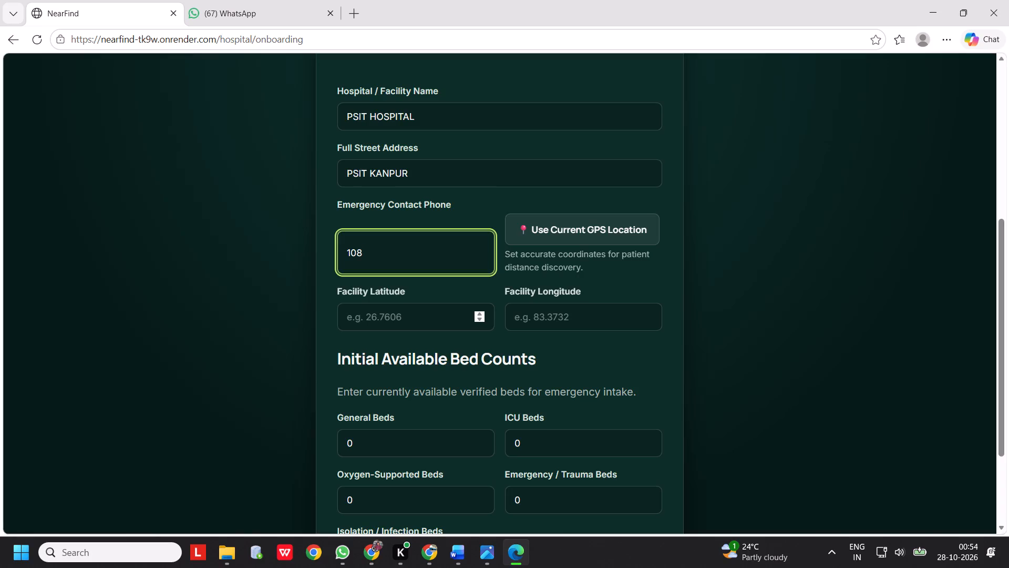
{"action": "left_click", "coordinate": [442, 322]}
{"action": "key", "text": "alt+Tab"}
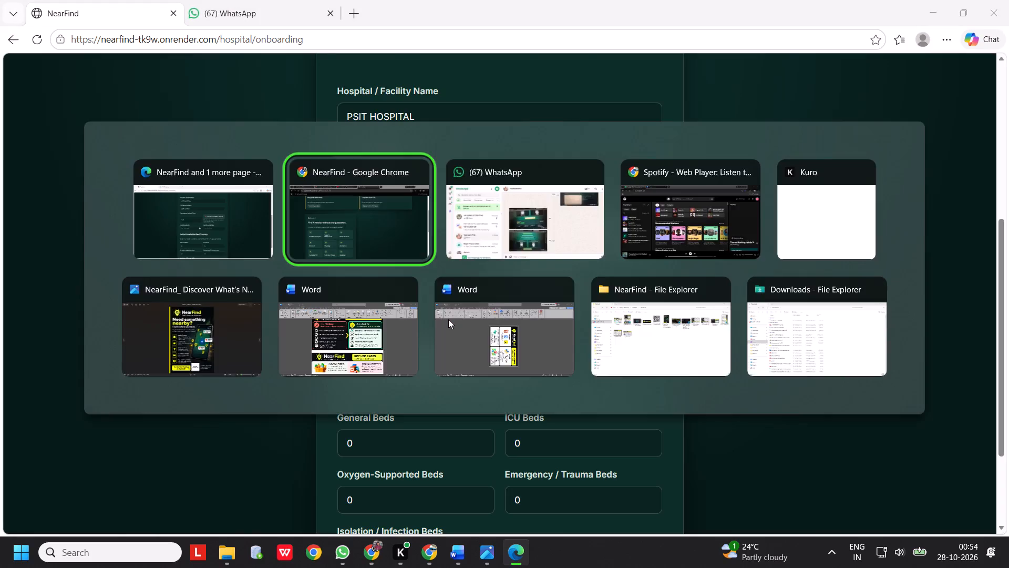
{"action": "key", "text": "alt+Tab"}
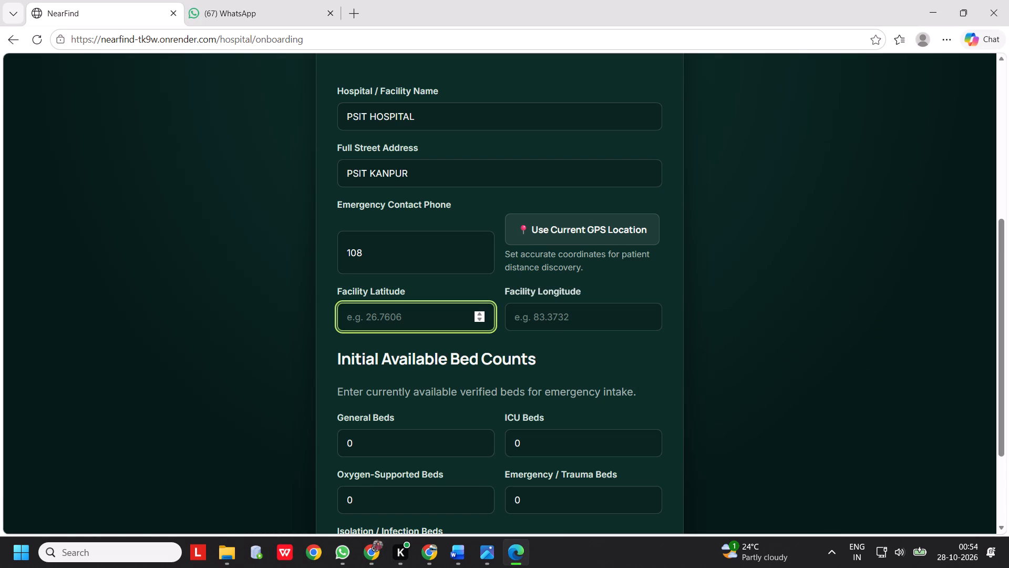
{"action": "type", "text": "26"}
{"action": "type", "text": ".407"}
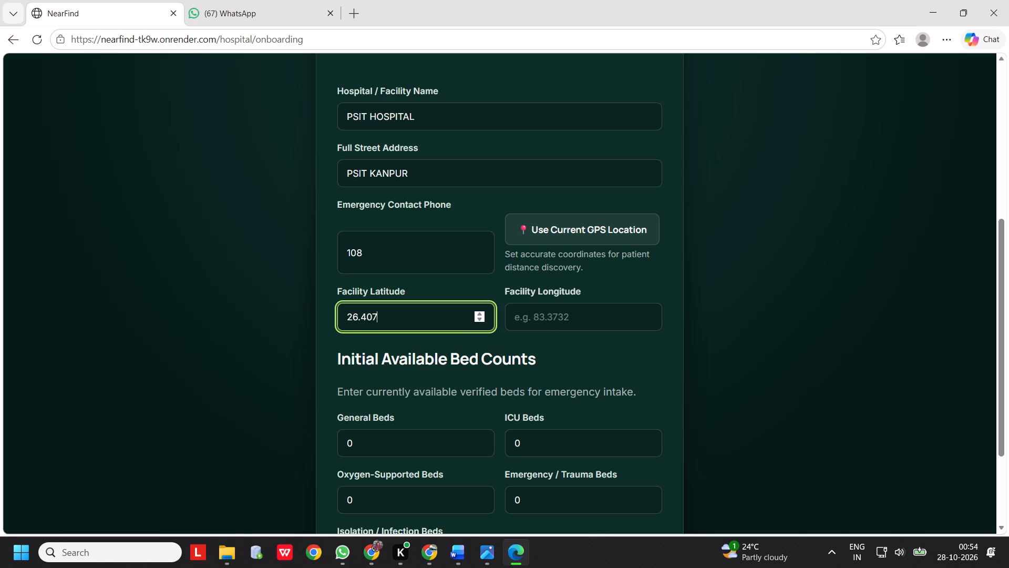
{"action": "key", "text": "Left"}
{"action": "key", "text": "Left"}
{"action": "key", "text": "5"}
{"action": "key", "text": "Right"}
{"action": "key", "text": "Right"}
{"action": "key", "text": "Right"}
Set the hospital's facility longitude to 80.3088.
{"action": "key", "text": "Tab"}
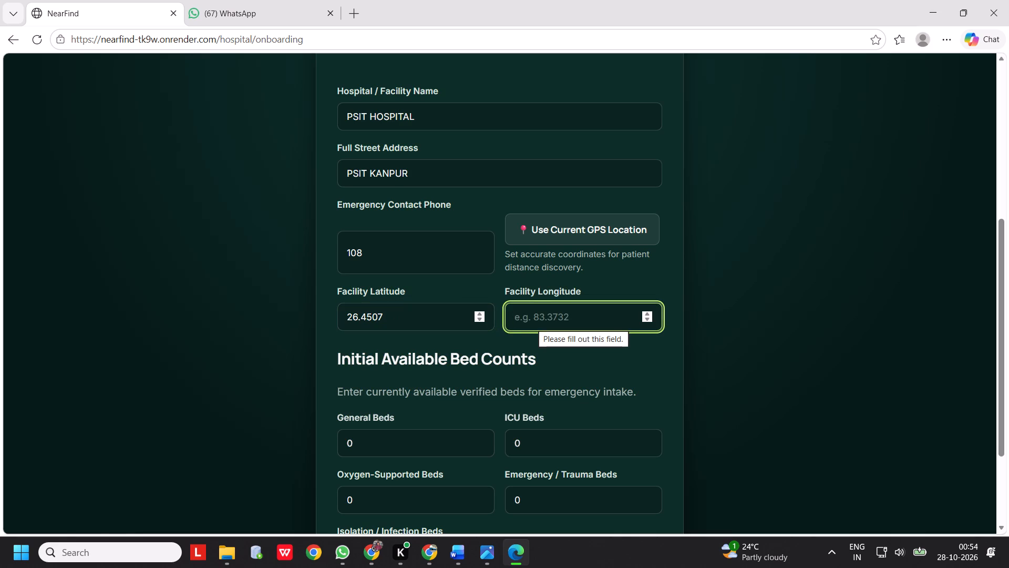
{"action": "type", "text": "80.3"}
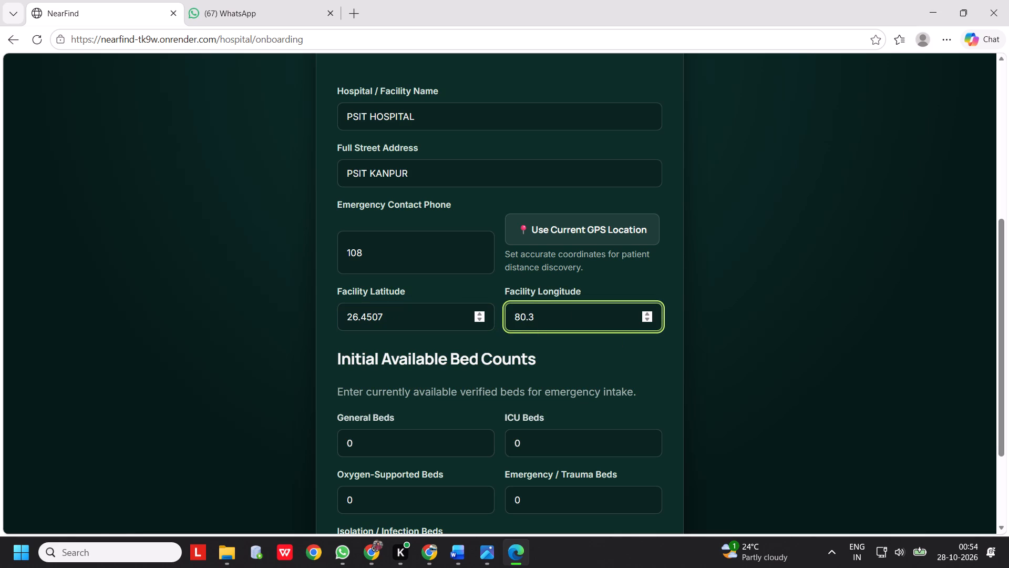
{"action": "type", "text": "088"}
{"action": "key", "text": "Right"}
Set the initial available count of general beds to 25.
{"action": "key", "text": "Tab"}
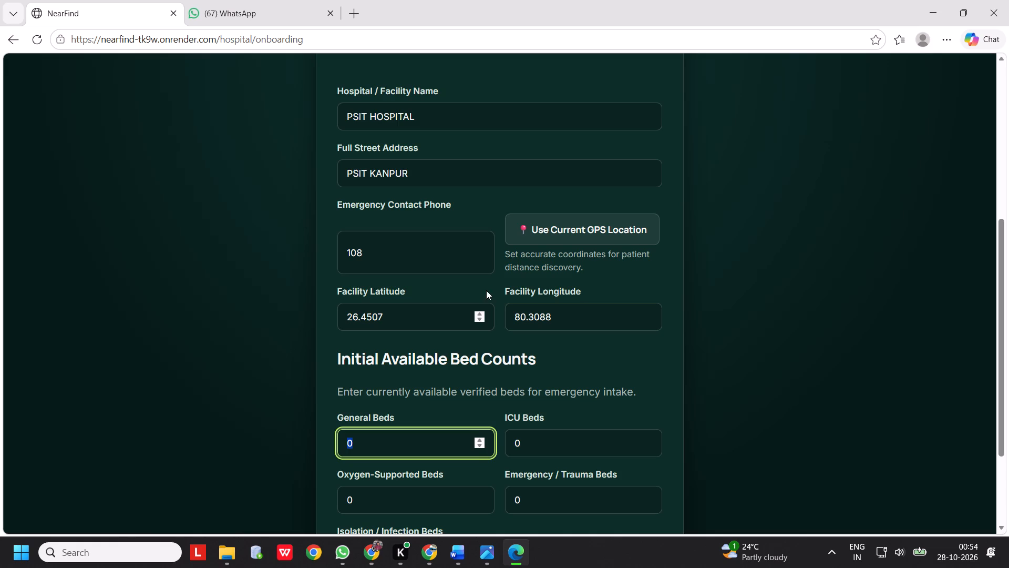
{"action": "left_click", "coordinate": [480, 443]}
{"action": "triple_click", "coordinate": [480, 443]}
{"action": "triple_click", "coordinate": [480, 443]}
{"action": "triple_click", "coordinate": [480, 443]}
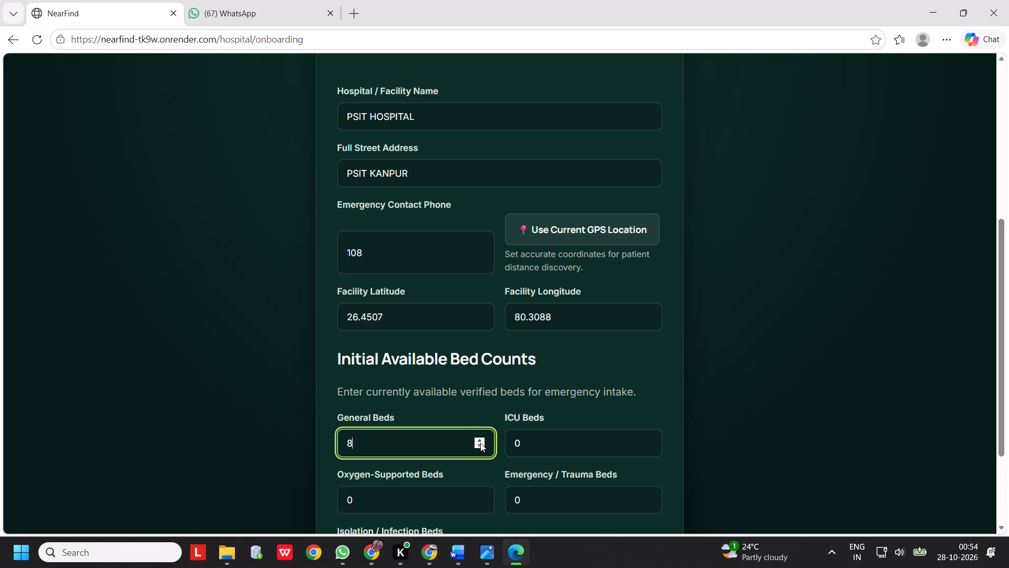
{"action": "triple_click", "coordinate": [480, 443]}
{"action": "triple_click", "coordinate": [480, 443]}
{"action": "triple_click", "coordinate": [480, 443]}
{"action": "triple_click", "coordinate": [480, 443]}
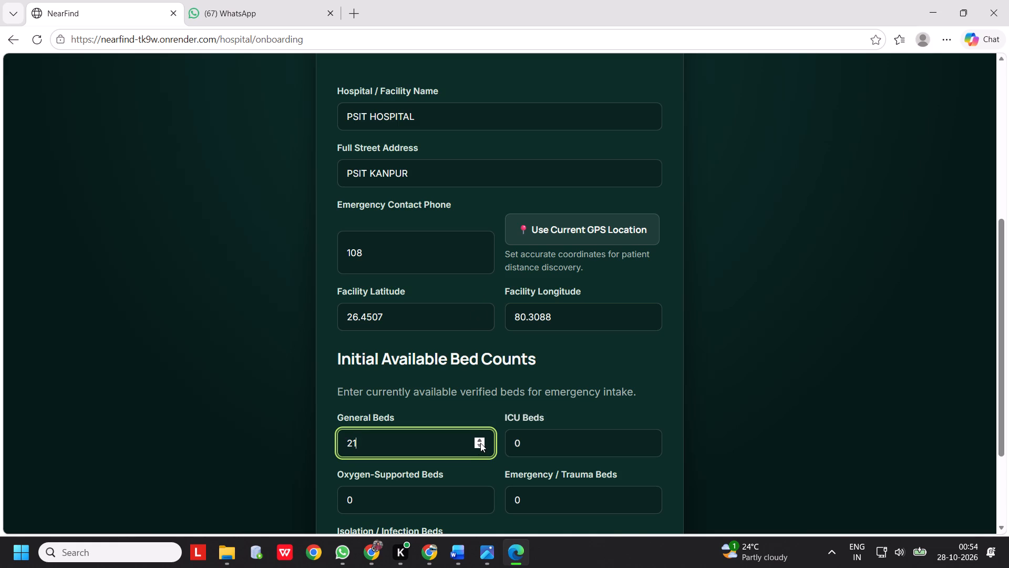
{"action": "left_click", "coordinate": [480, 443]}
{"action": "double_click", "coordinate": [480, 443]}
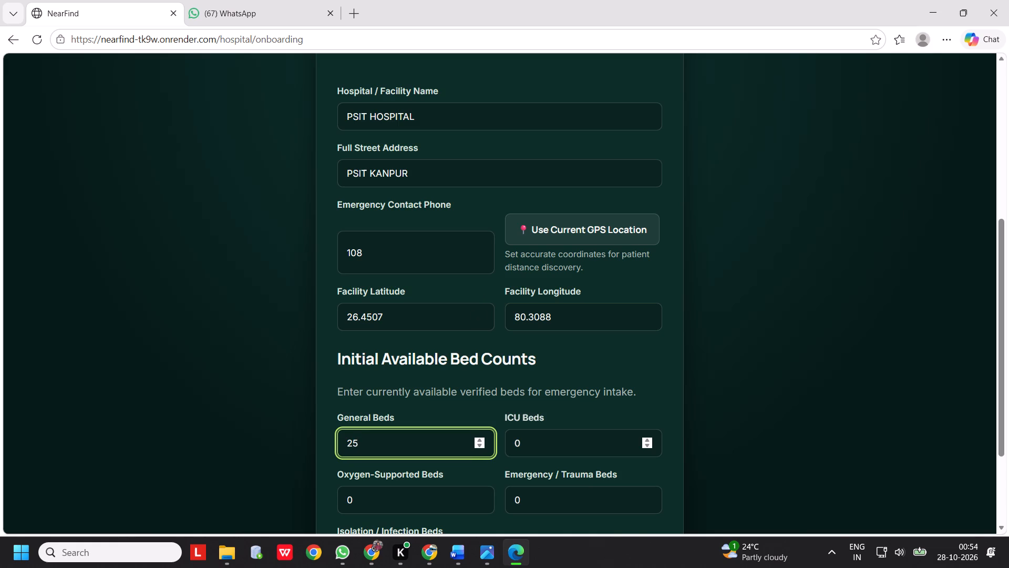
Set the initial available count of ICU beds to 5.
{"action": "left_click", "coordinate": [545, 437]}
{"action": "triple_click", "coordinate": [647, 447]}
{"action": "double_click", "coordinate": [647, 435]}
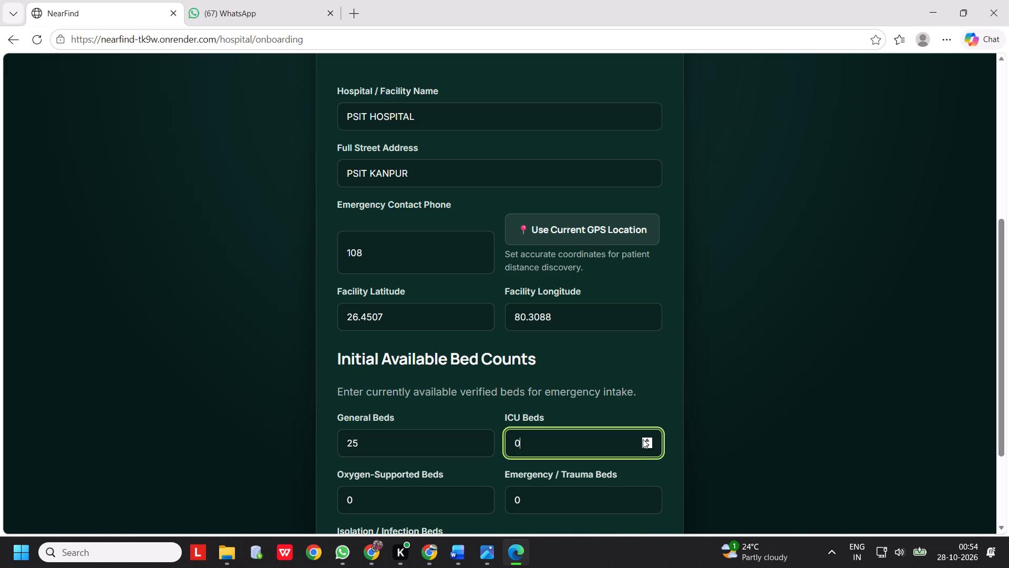
{"action": "triple_click", "coordinate": [643, 439]}
{"action": "triple_click", "coordinate": [643, 439]}
{"action": "left_click", "coordinate": [643, 439]}
{"action": "scroll", "coordinate": [619, 450], "scroll_direction": "down", "scroll_amount": 2}
Set the initial available count of oxygen-supported beds to 17.
{"action": "triple_click", "coordinate": [480, 497]}
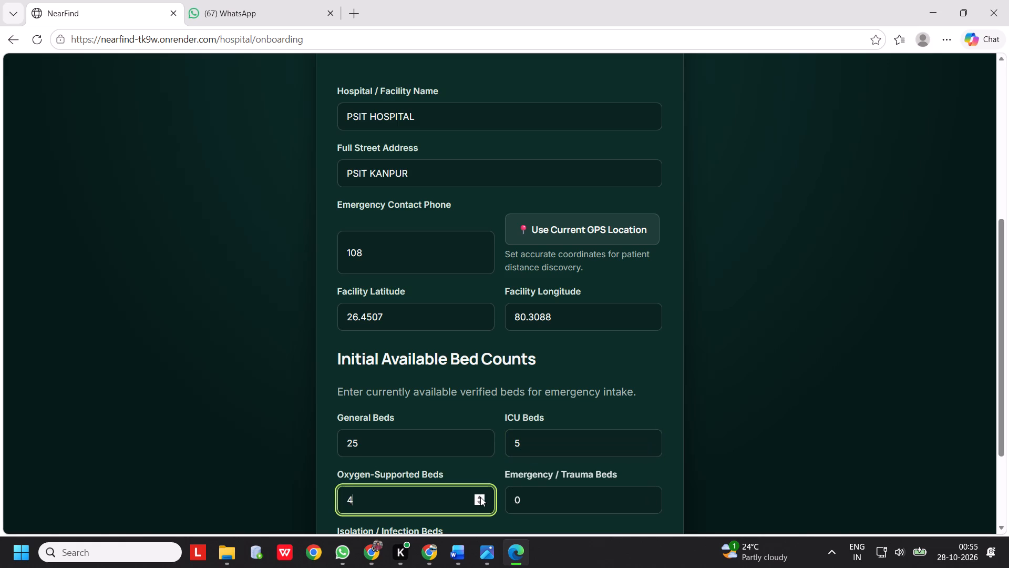
{"action": "triple_click", "coordinate": [480, 497]}
{"action": "left_click", "coordinate": [480, 498]}
{"action": "triple_click", "coordinate": [480, 498]}
{"action": "left_click", "coordinate": [480, 498]}
Set the available emergency/trauma beds to 5 and the isolation/infection beds to 4.
{"action": "scroll", "coordinate": [593, 496], "scroll_direction": "down", "scroll_amount": 2}
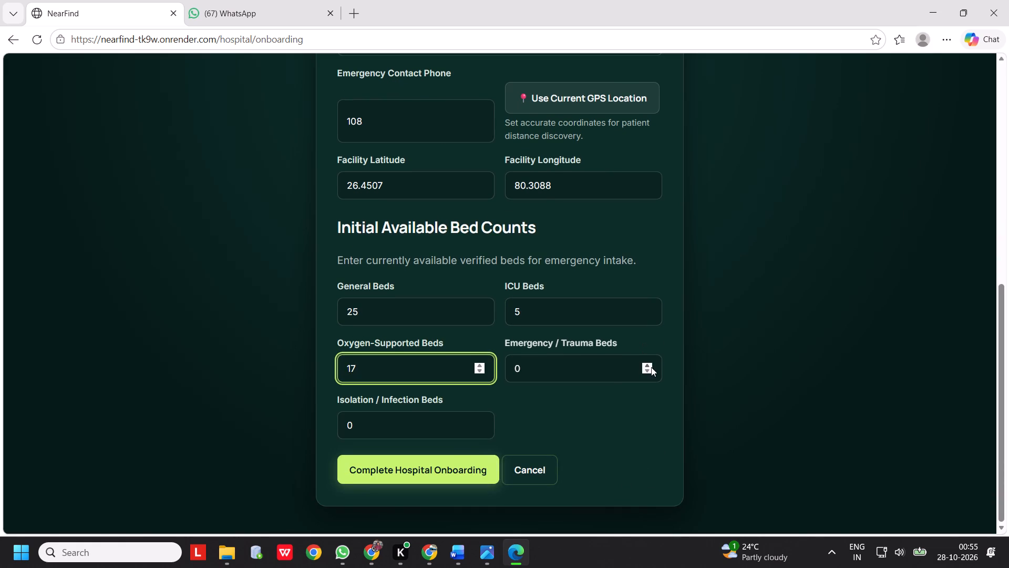
{"action": "triple_click", "coordinate": [651, 367]}
{"action": "double_click", "coordinate": [650, 367]}
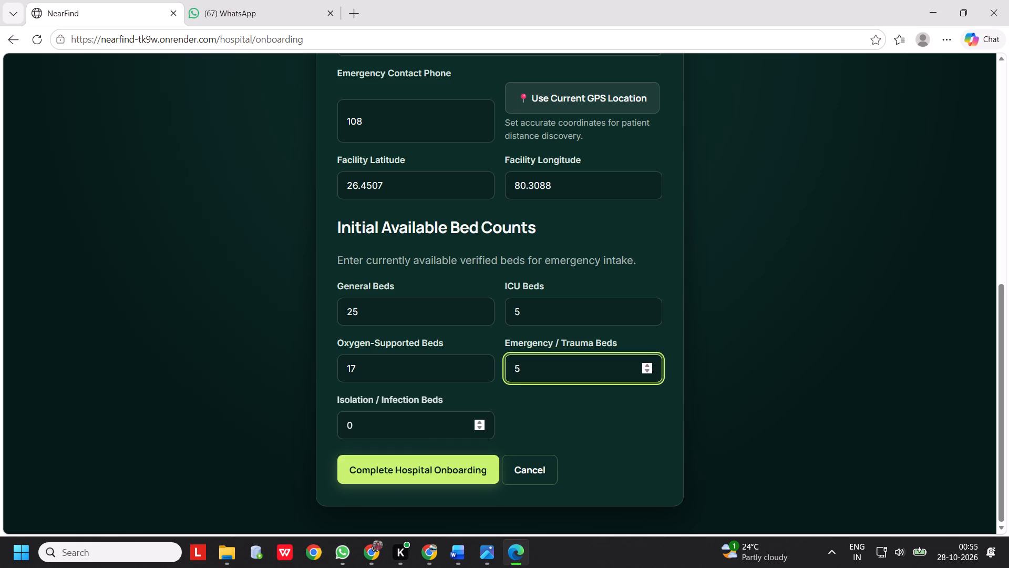
{"action": "triple_click", "coordinate": [478, 423]}
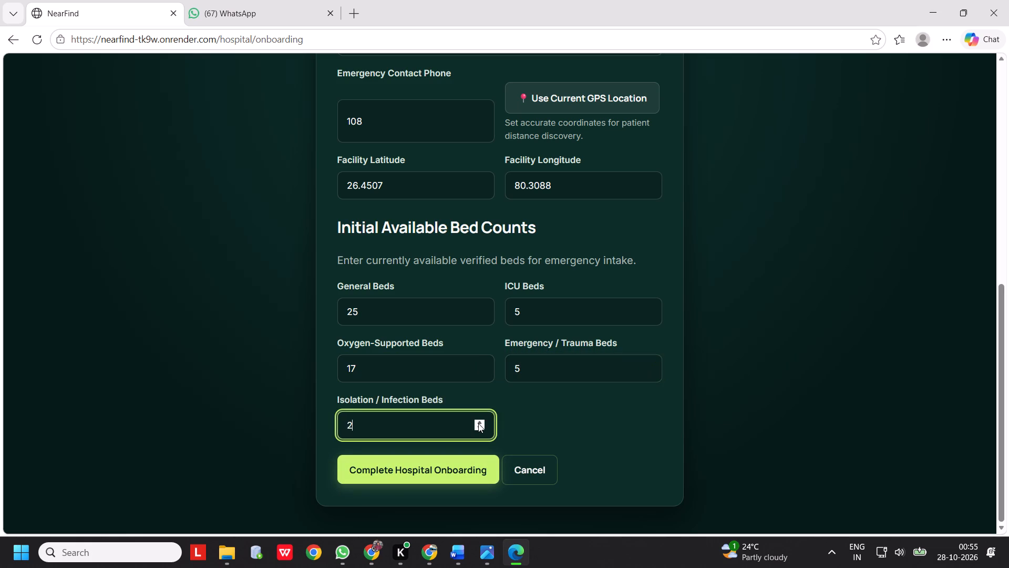
{"action": "left_click", "coordinate": [478, 423]}
Submit the completed PSIT HOSPITAL profile to finish the hospital onboarding.
{"action": "left_click", "coordinate": [459, 479]}
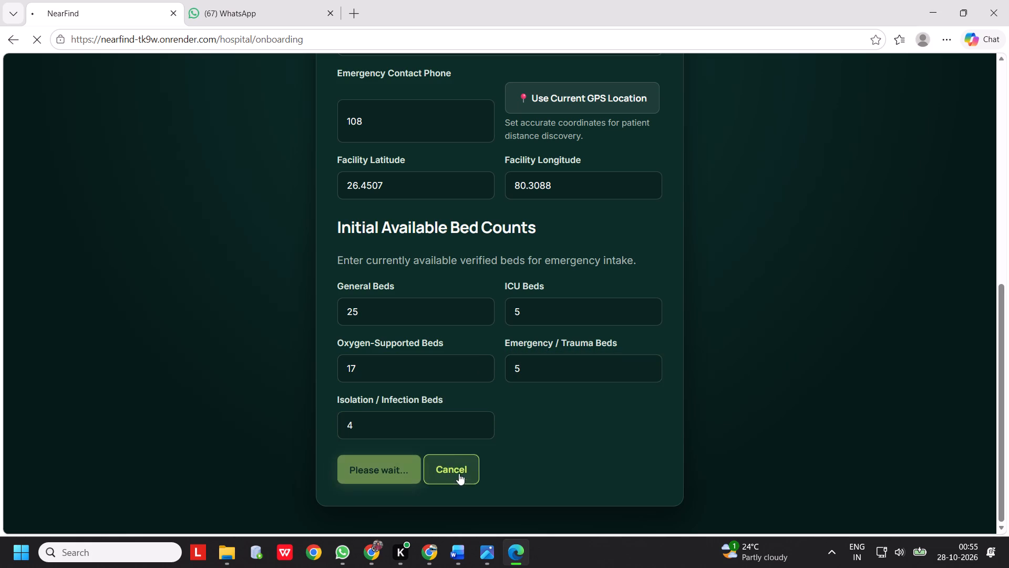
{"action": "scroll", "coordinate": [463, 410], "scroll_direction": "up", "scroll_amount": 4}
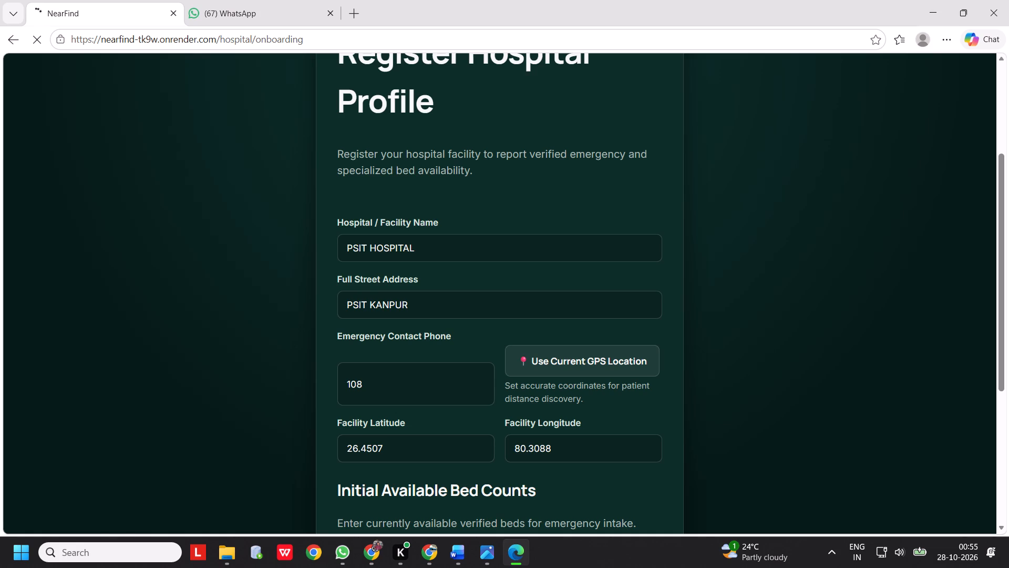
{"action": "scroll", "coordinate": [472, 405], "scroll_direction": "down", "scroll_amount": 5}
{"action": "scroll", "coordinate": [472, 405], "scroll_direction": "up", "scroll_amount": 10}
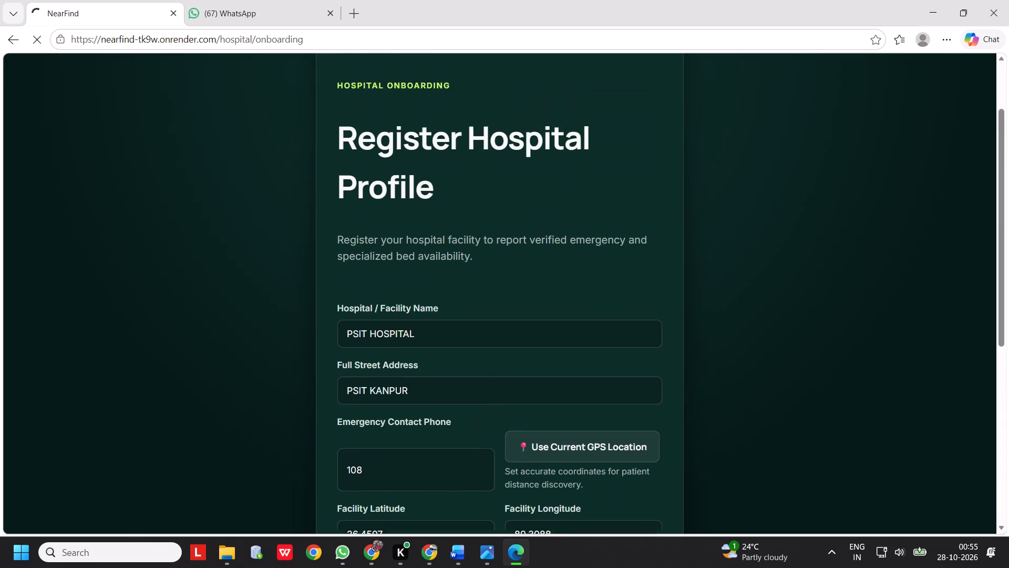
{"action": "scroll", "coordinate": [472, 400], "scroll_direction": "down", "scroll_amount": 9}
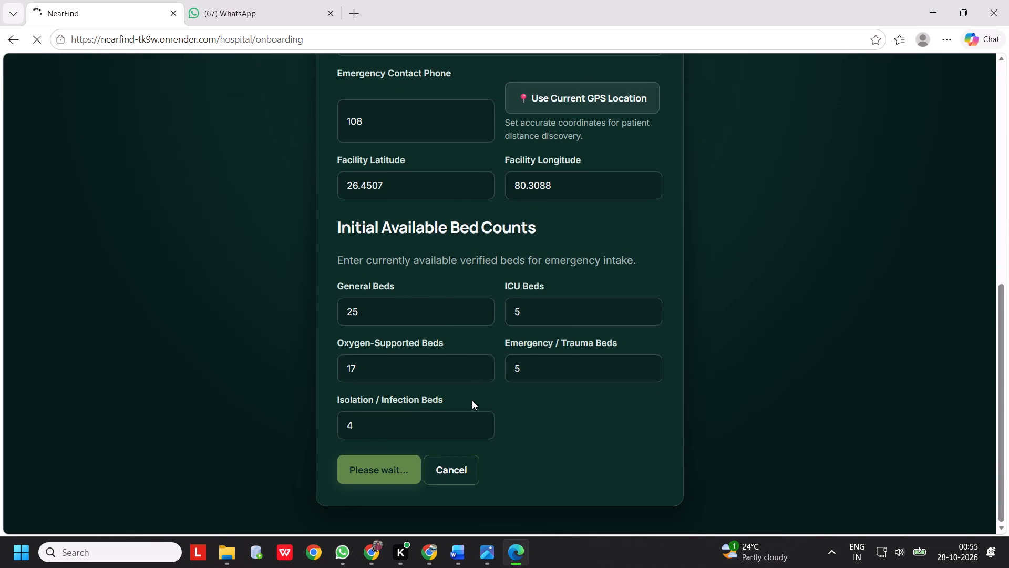
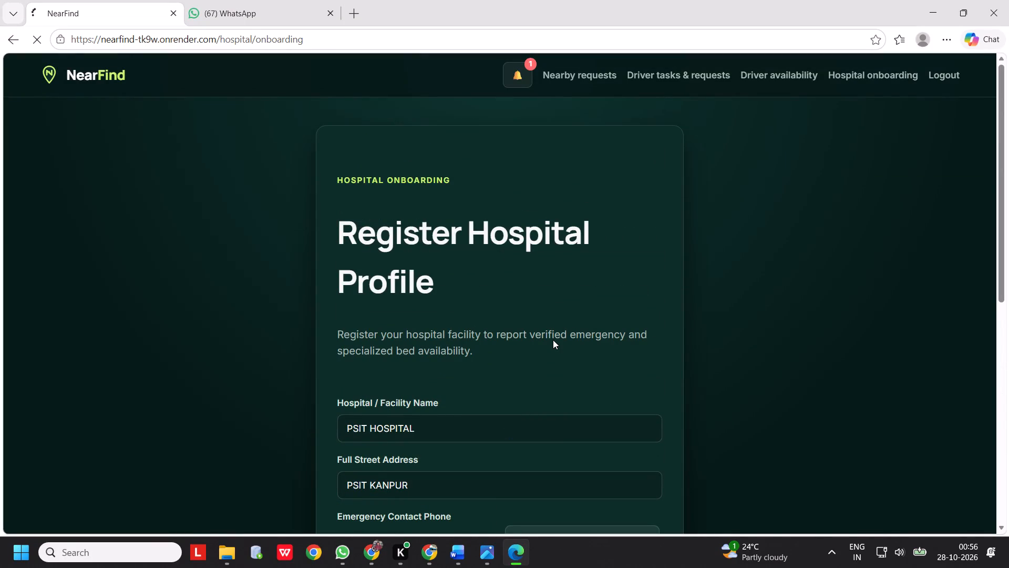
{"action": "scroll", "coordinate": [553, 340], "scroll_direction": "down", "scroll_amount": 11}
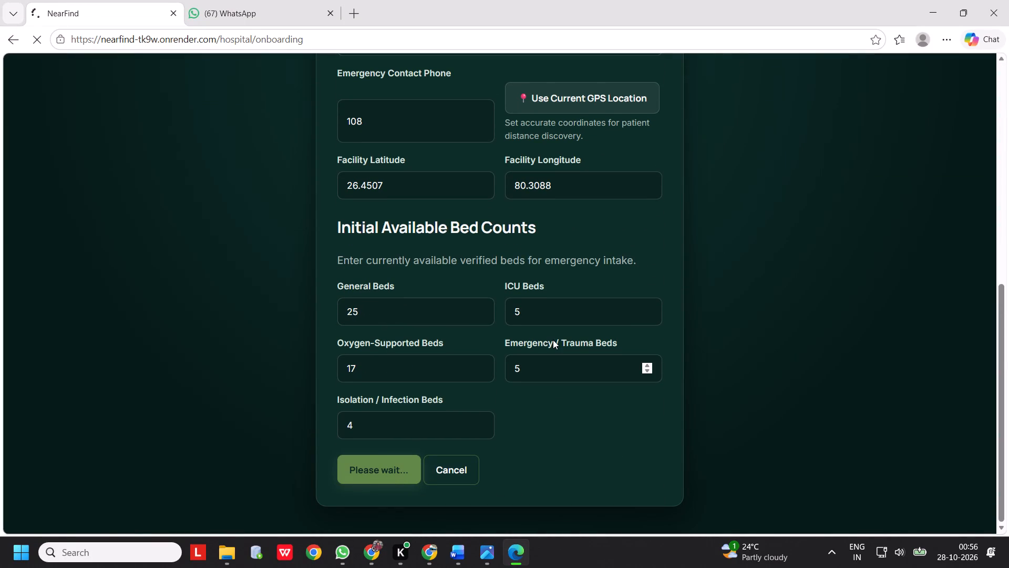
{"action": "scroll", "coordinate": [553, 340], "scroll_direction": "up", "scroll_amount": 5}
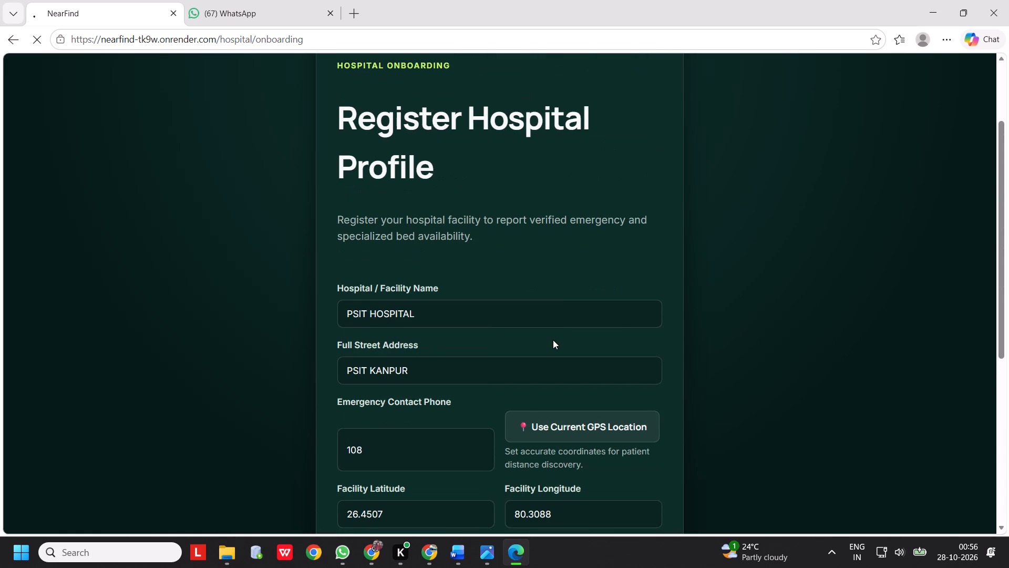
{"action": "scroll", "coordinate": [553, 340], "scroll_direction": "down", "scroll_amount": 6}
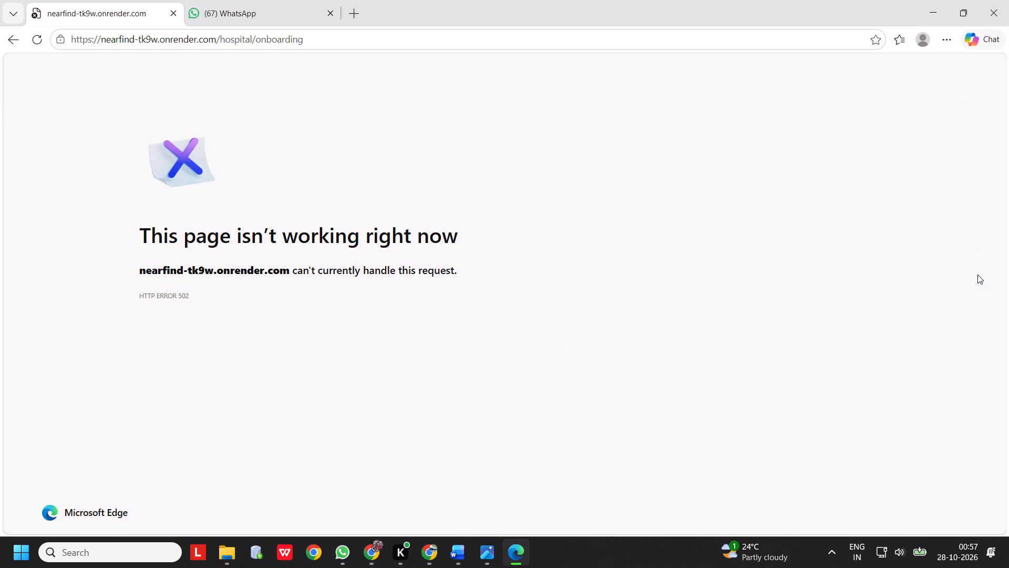
Reload the hospital onboarding page to retry the profile submission.
{"action": "left_click", "coordinate": [33, 40]}
{"action": "left_click", "coordinate": [529, 156]}
{"action": "left_click", "coordinate": [573, 165]}
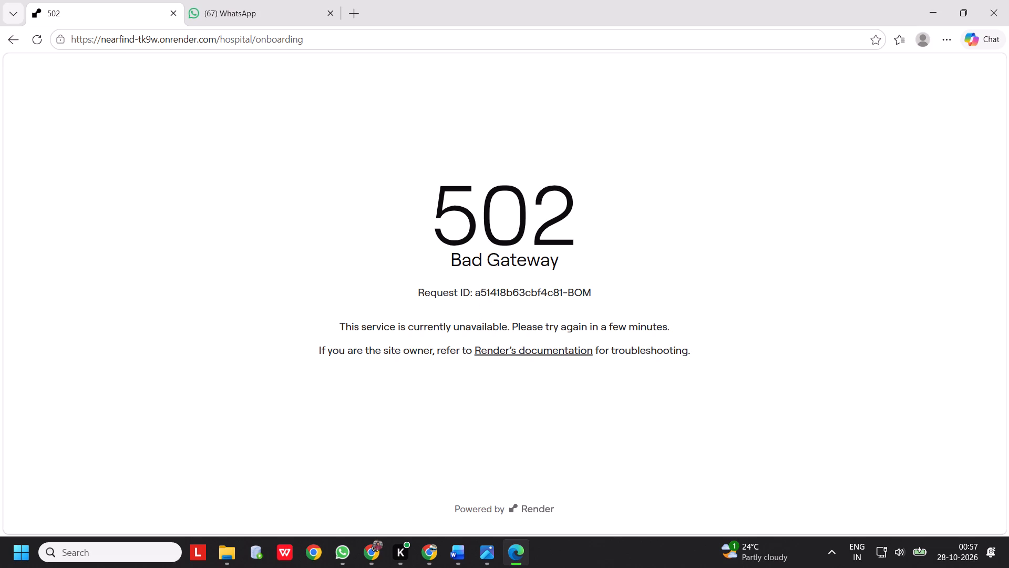
Highlight the complete request ID value on the Bad Gateway error page, excluding its label.
{"action": "left_click_drag", "start_coordinate": [476, 295], "coordinate": [627, 295]}
{"action": "left_click", "coordinate": [629, 297]}
{"action": "left_click_drag", "start_coordinate": [629, 297], "coordinate": [527, 295]}
{"action": "left_click", "coordinate": [588, 292]}
{"action": "left_click_drag", "start_coordinate": [589, 292], "coordinate": [538, 297]}
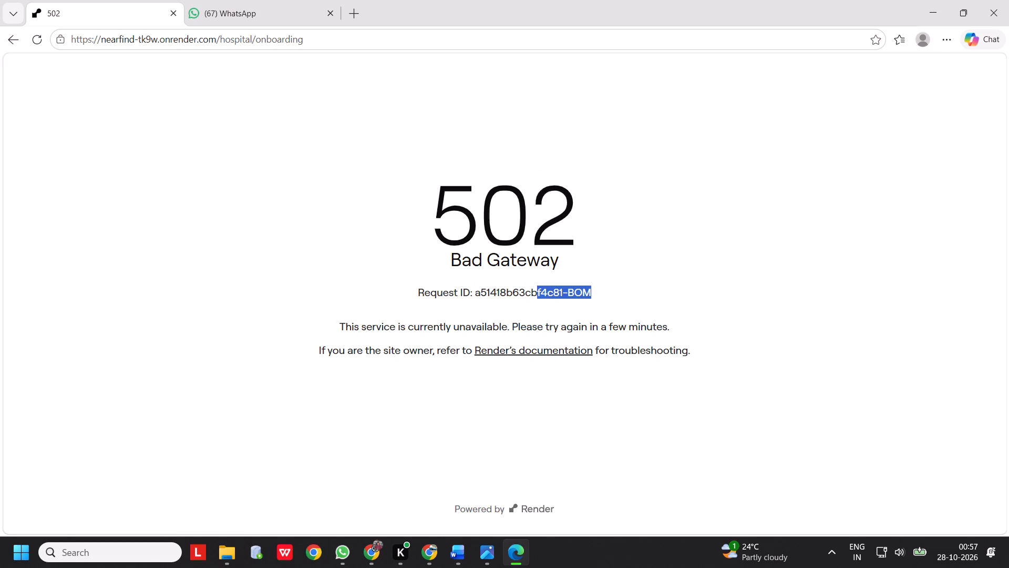
{"action": "left_click_drag", "start_coordinate": [538, 297], "coordinate": [430, 296]}
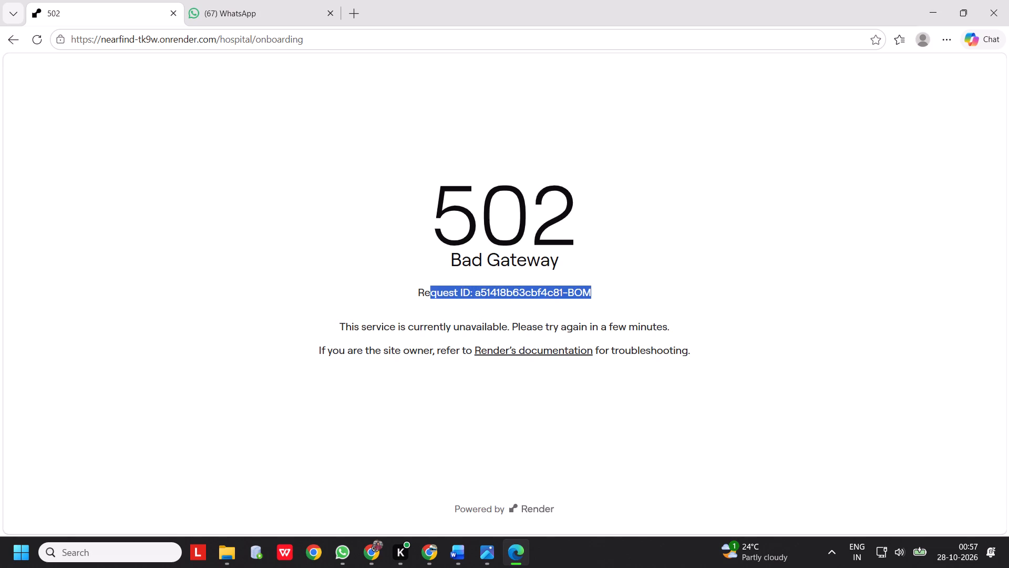
{"action": "left_click_drag", "start_coordinate": [430, 296], "coordinate": [475, 293]}
{"action": "left_click", "coordinate": [475, 293]}
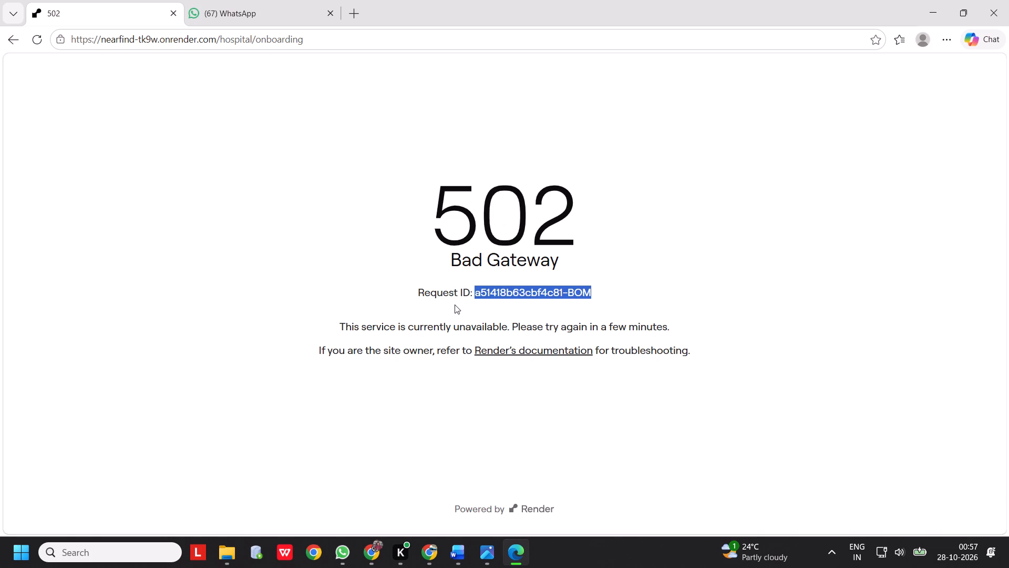
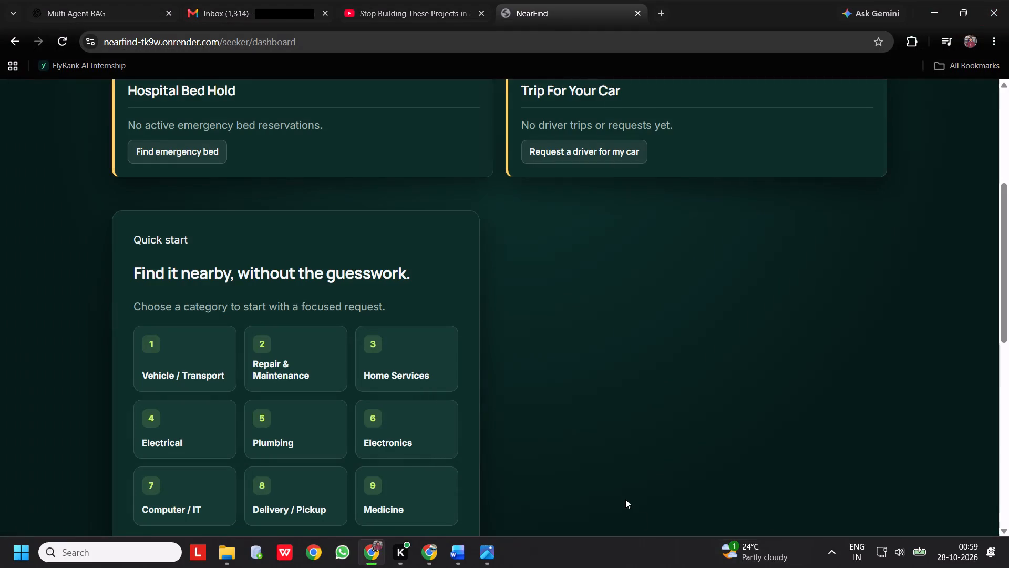
Close the browser window that contains the NearFind seeker dashboard.
{"action": "left_click", "coordinate": [1008, 0]}
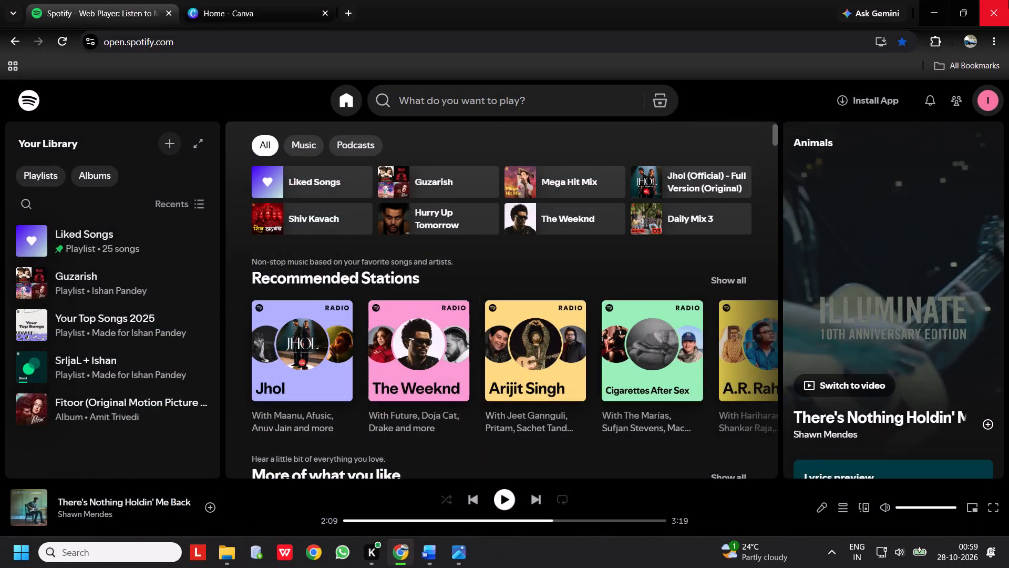
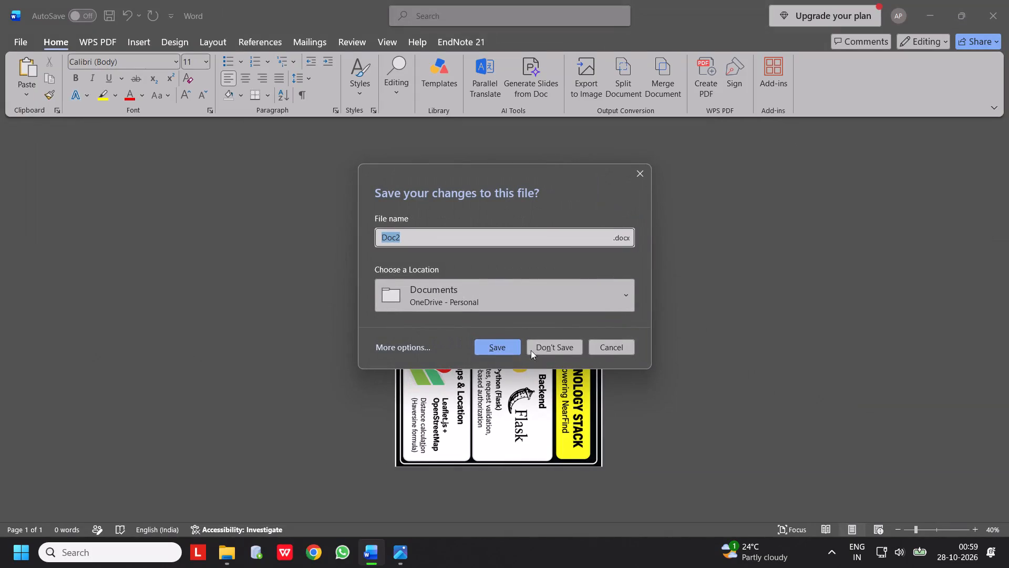
Close the Doc2 document without saving its changes and clear the remaining window from the desktop.
{"action": "left_click", "coordinate": [560, 350]}
{"action": "left_click", "coordinate": [923, 0]}
{"action": "left_click", "coordinate": [995, 0]}
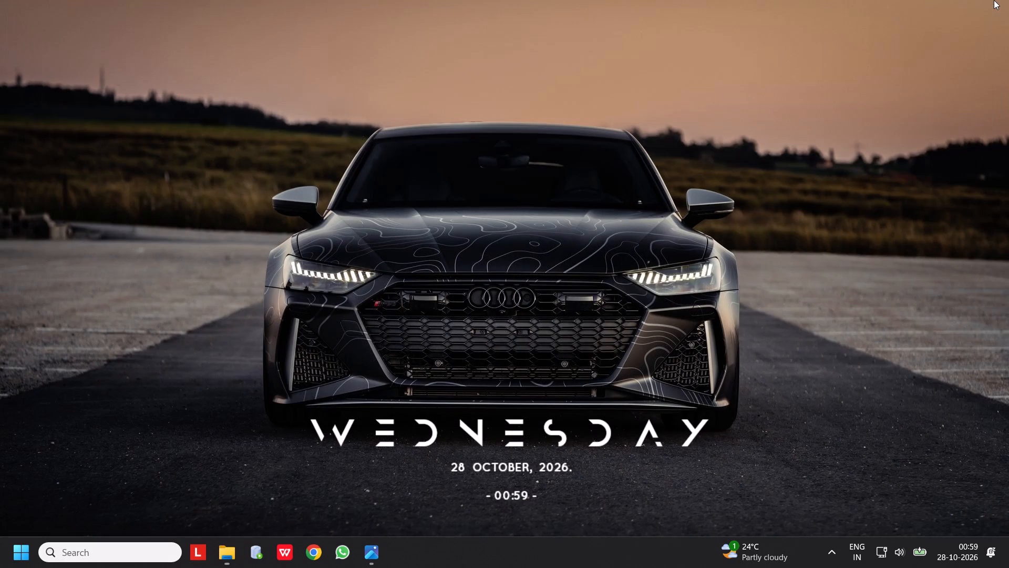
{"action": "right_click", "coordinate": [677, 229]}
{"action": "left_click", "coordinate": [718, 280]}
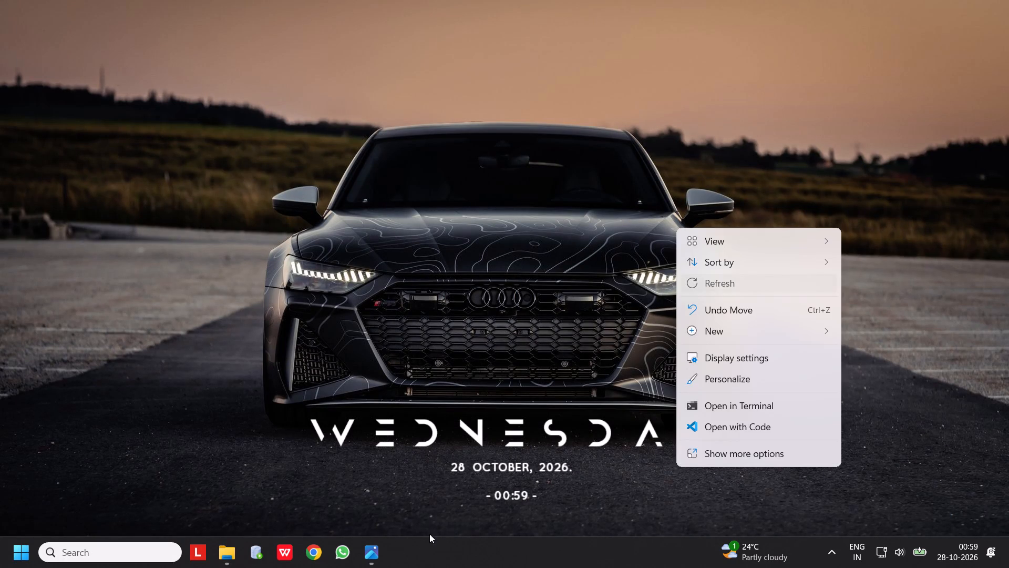
Close the windows still open in the background: the Photos viewer and the NearFind folder in File Explorer.
{"action": "left_click", "coordinate": [384, 552]}
{"action": "left_click", "coordinate": [1007, 0]}
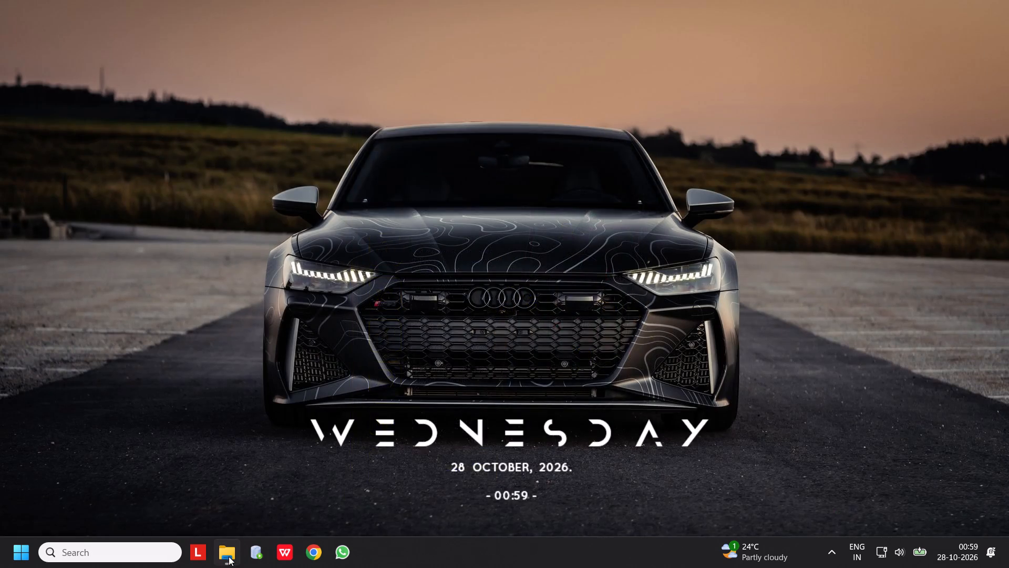
{"action": "left_click", "coordinate": [229, 556]}
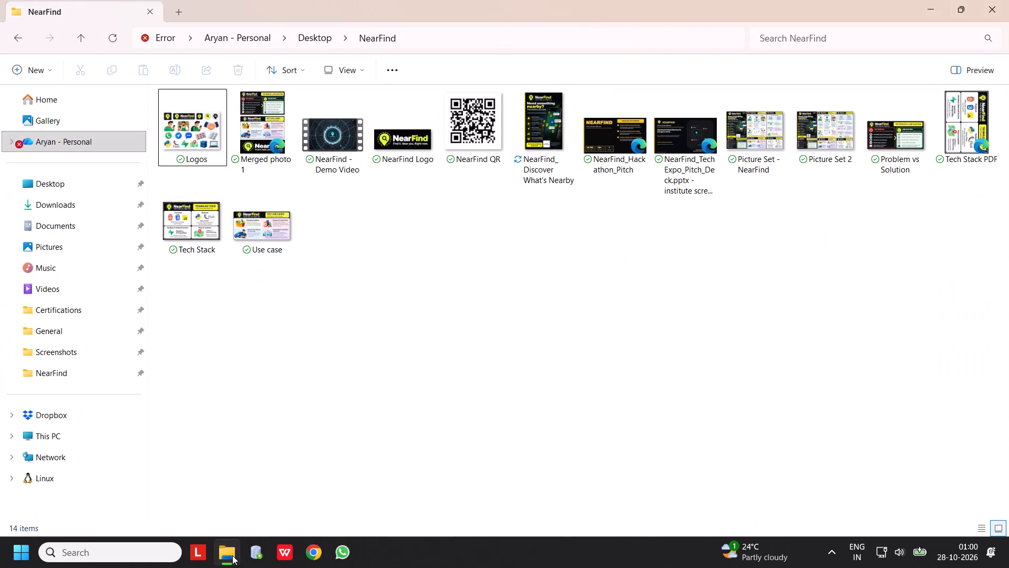
{"action": "left_click", "coordinate": [973, 0]}
{"action": "left_click", "coordinate": [995, 15]}
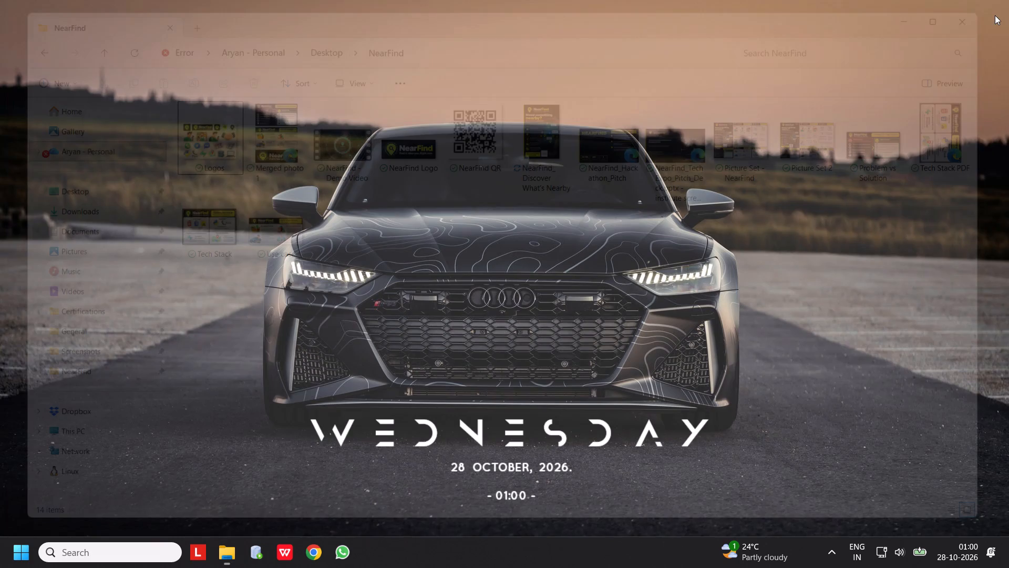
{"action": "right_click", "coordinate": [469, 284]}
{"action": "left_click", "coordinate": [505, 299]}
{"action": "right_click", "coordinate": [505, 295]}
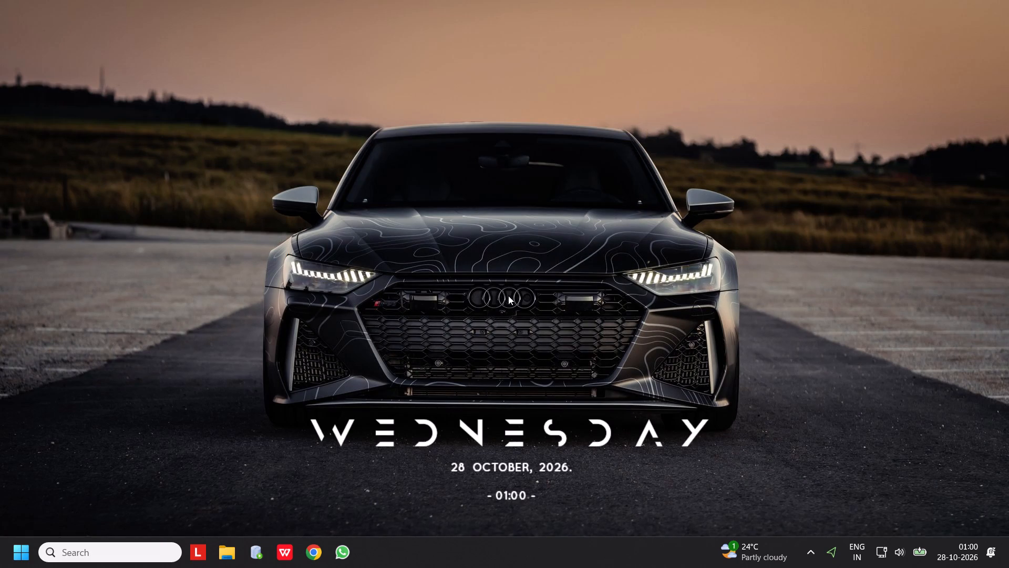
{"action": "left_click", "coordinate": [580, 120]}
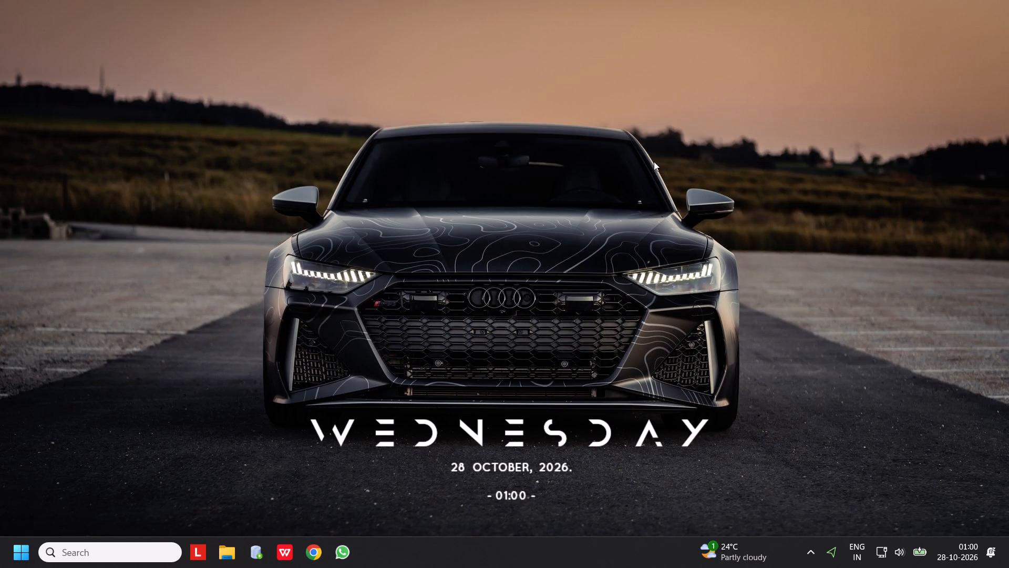